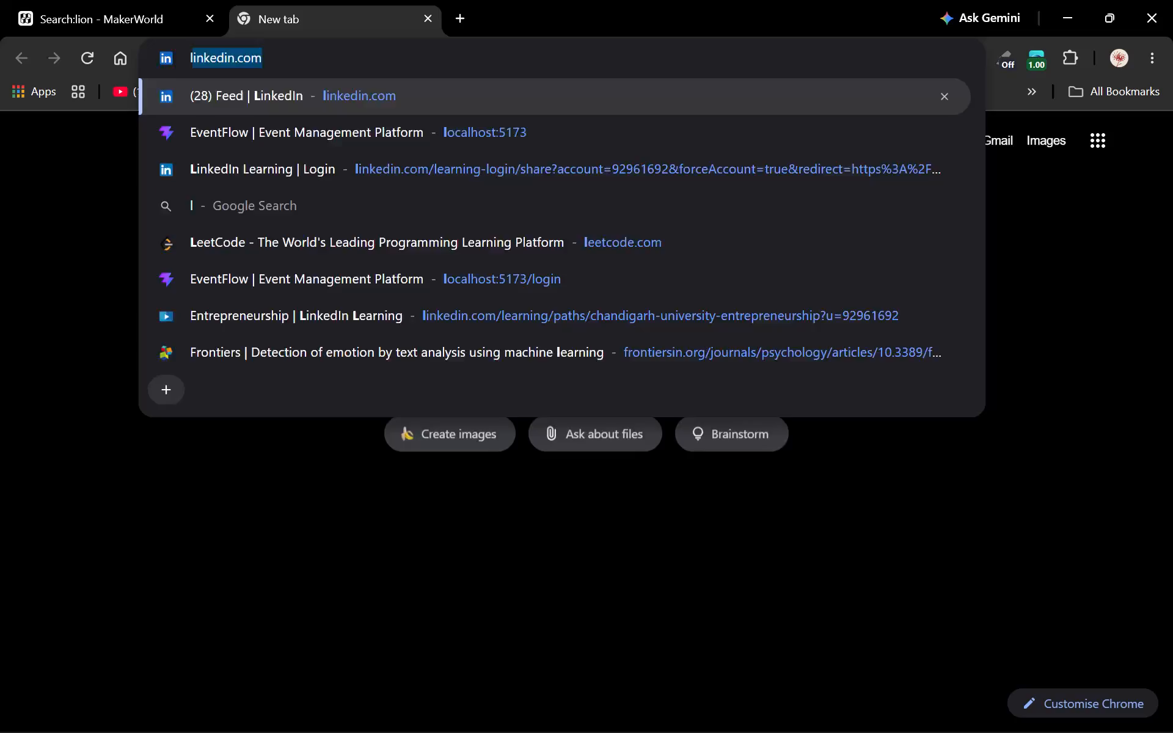
# Search Google for "luma" in the new tab.
pyautogui.press('Return')
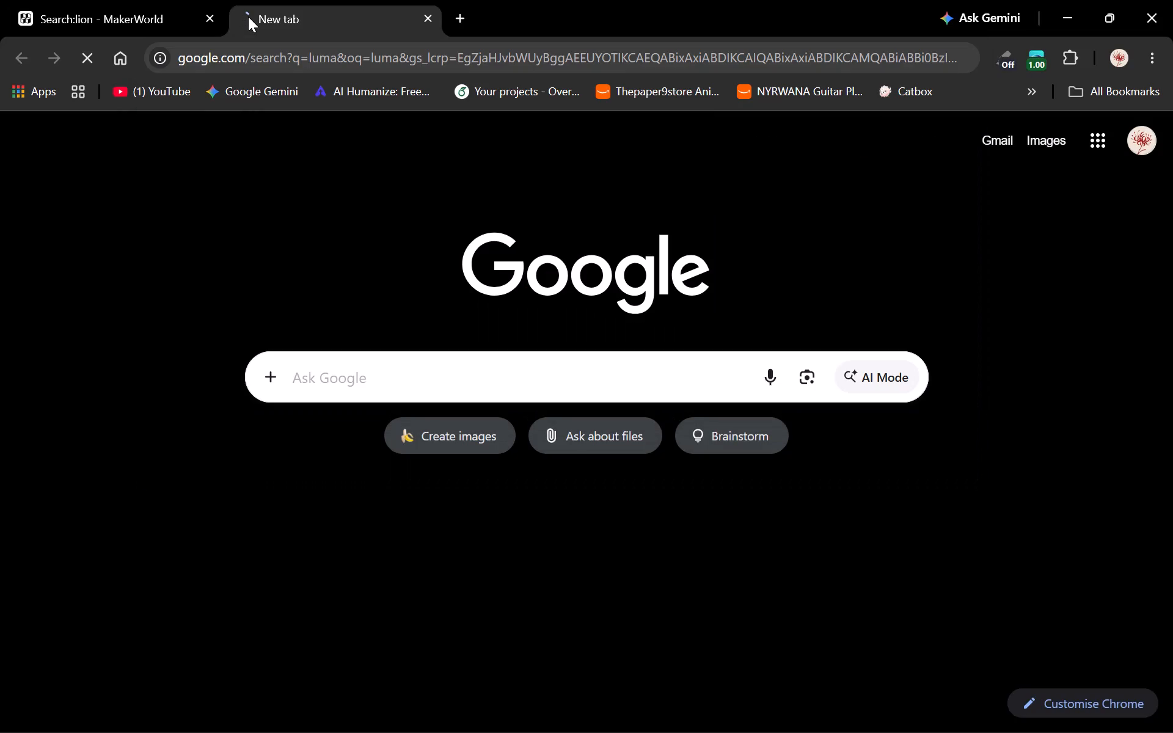
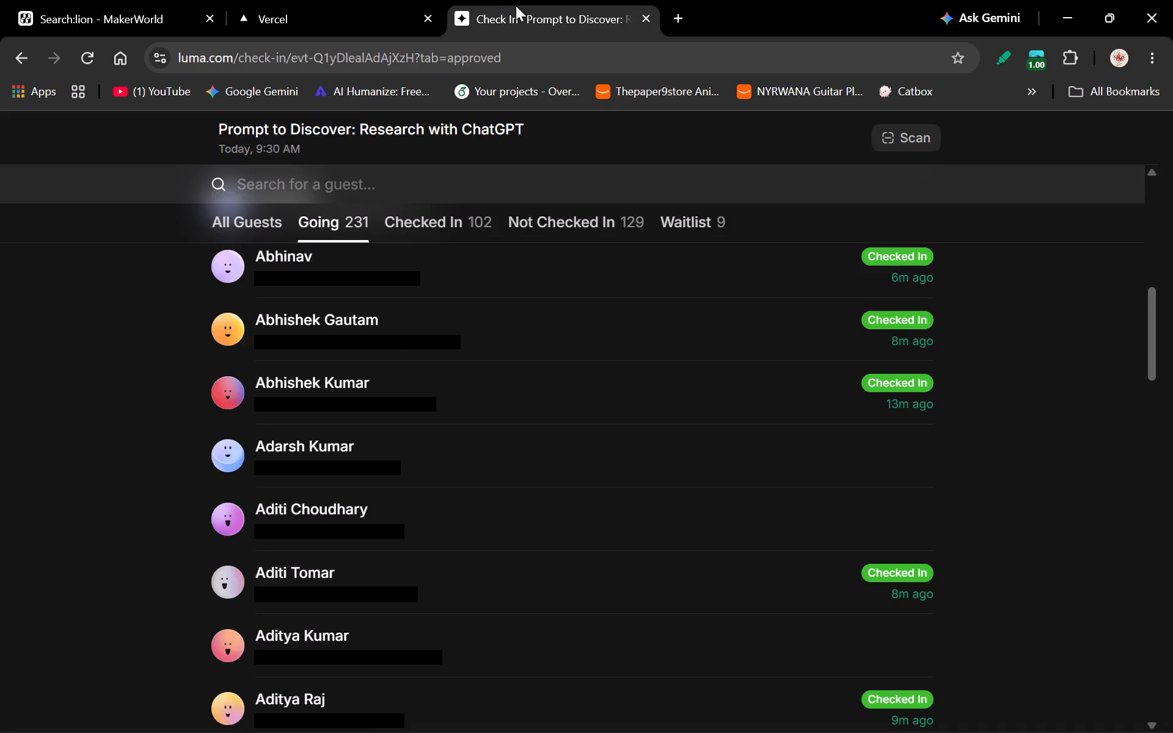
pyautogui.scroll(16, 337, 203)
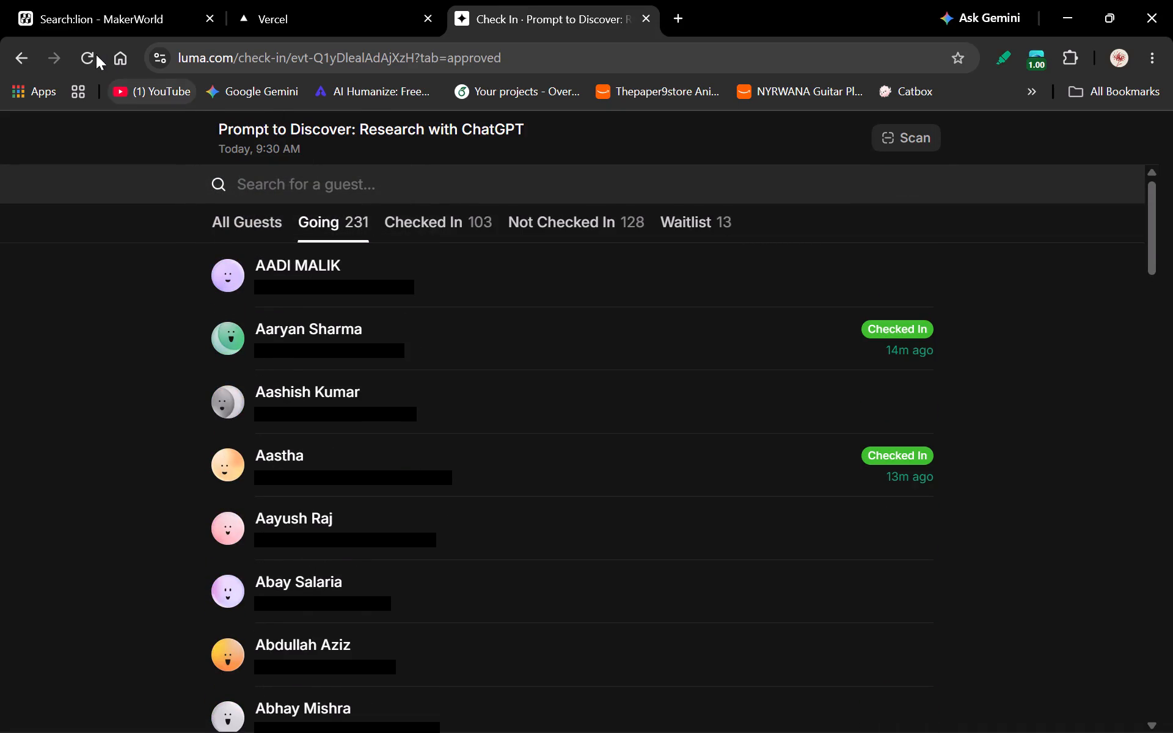
# Switch to Vercel, skip the authenticator app setup and postpone the 2FA reminder to reach the projects overview.
pyautogui.click(299, 0)
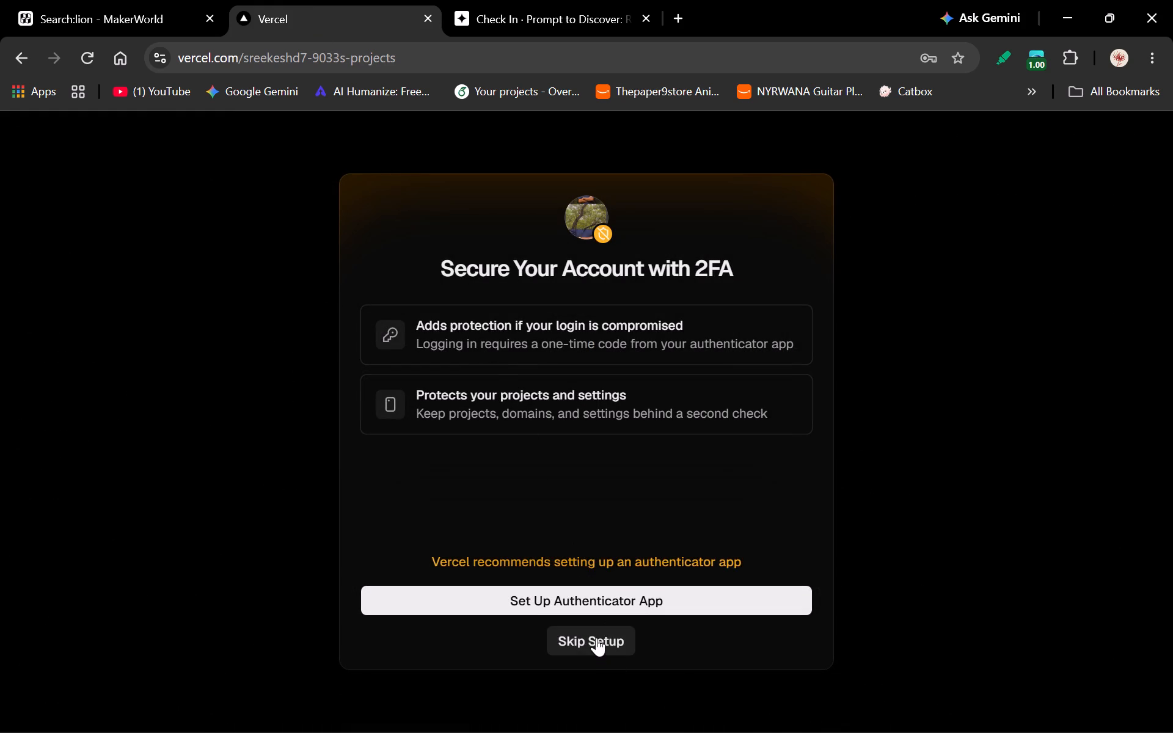
pyautogui.click(596, 638)
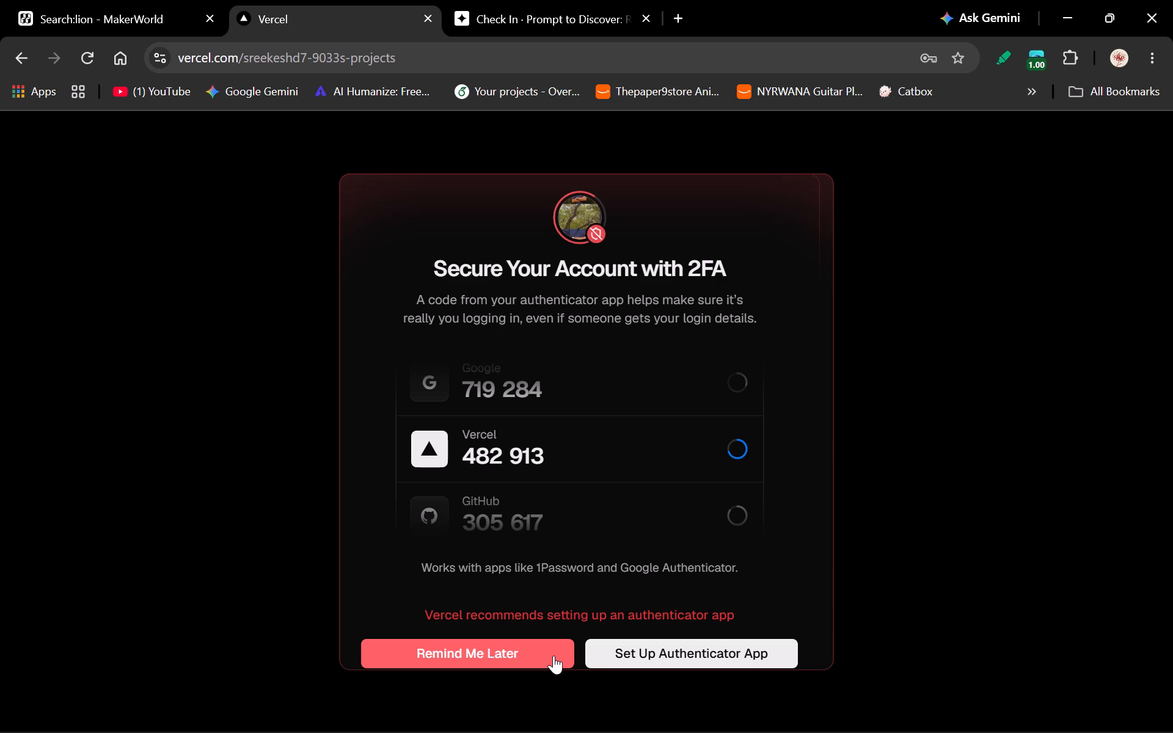
pyautogui.click(557, 647)
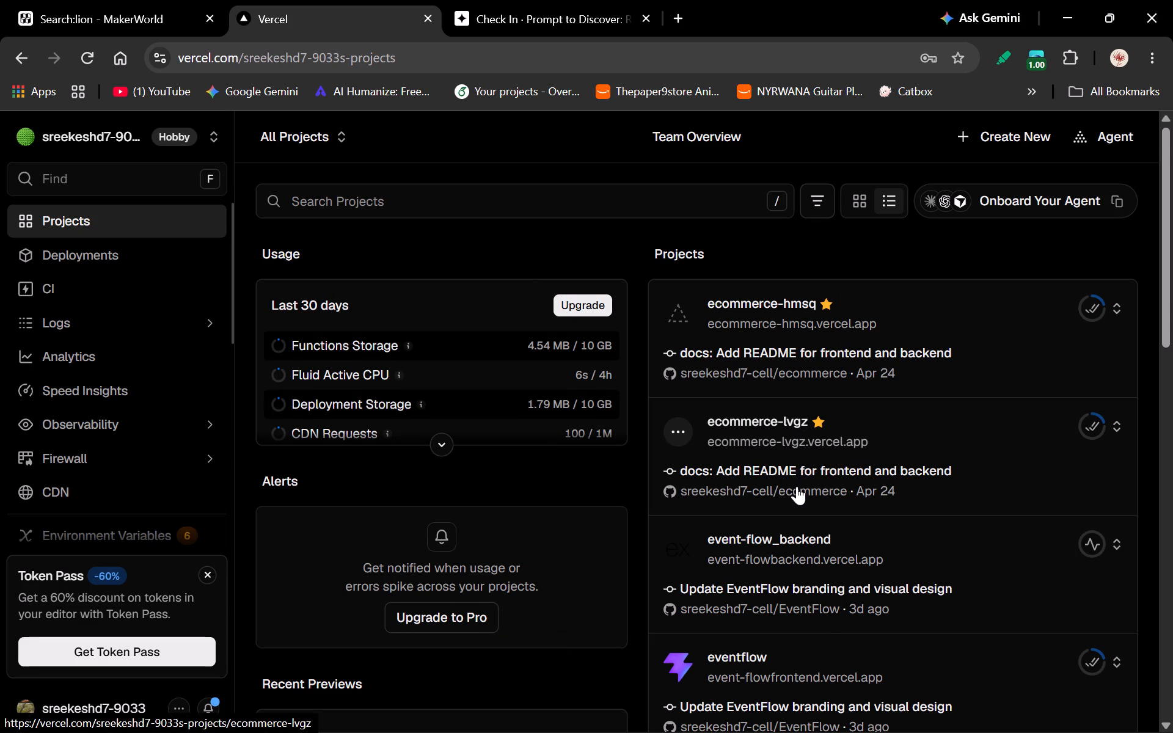
# Open the eventflow project's live site, event-flowfrontend.vercel.app, from the Vercel project list.
pyautogui.scroll(-2, 797, 487)
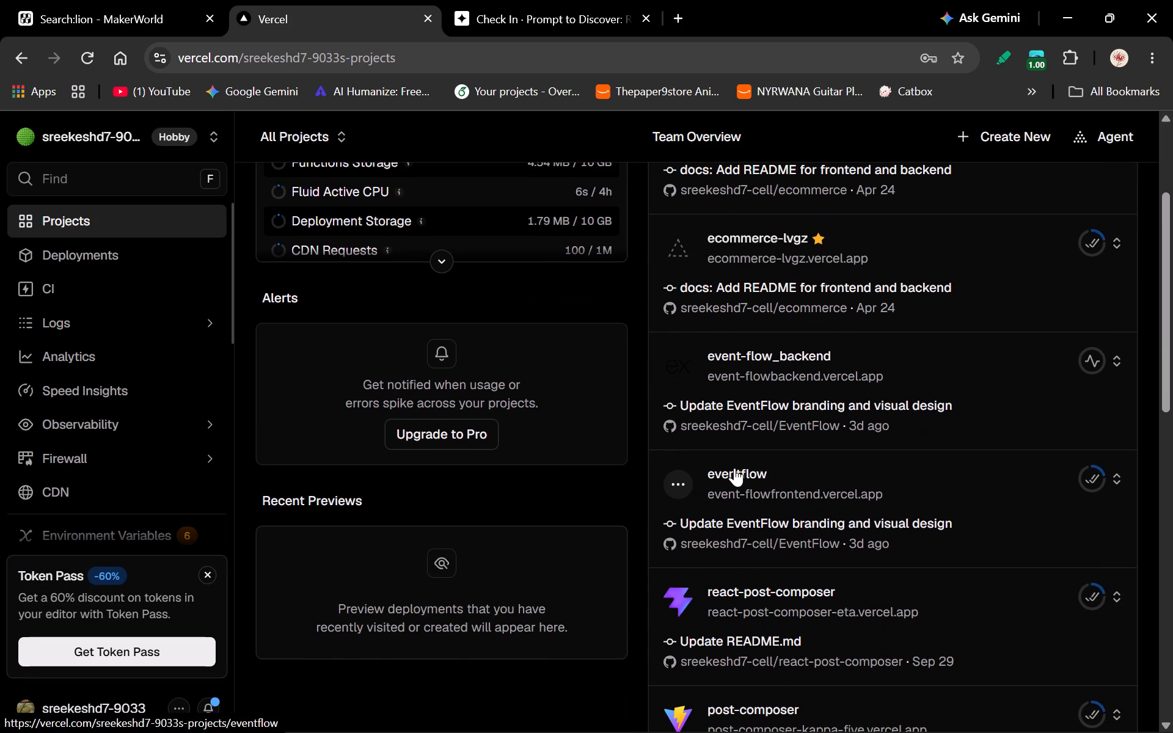
pyautogui.click(749, 487)
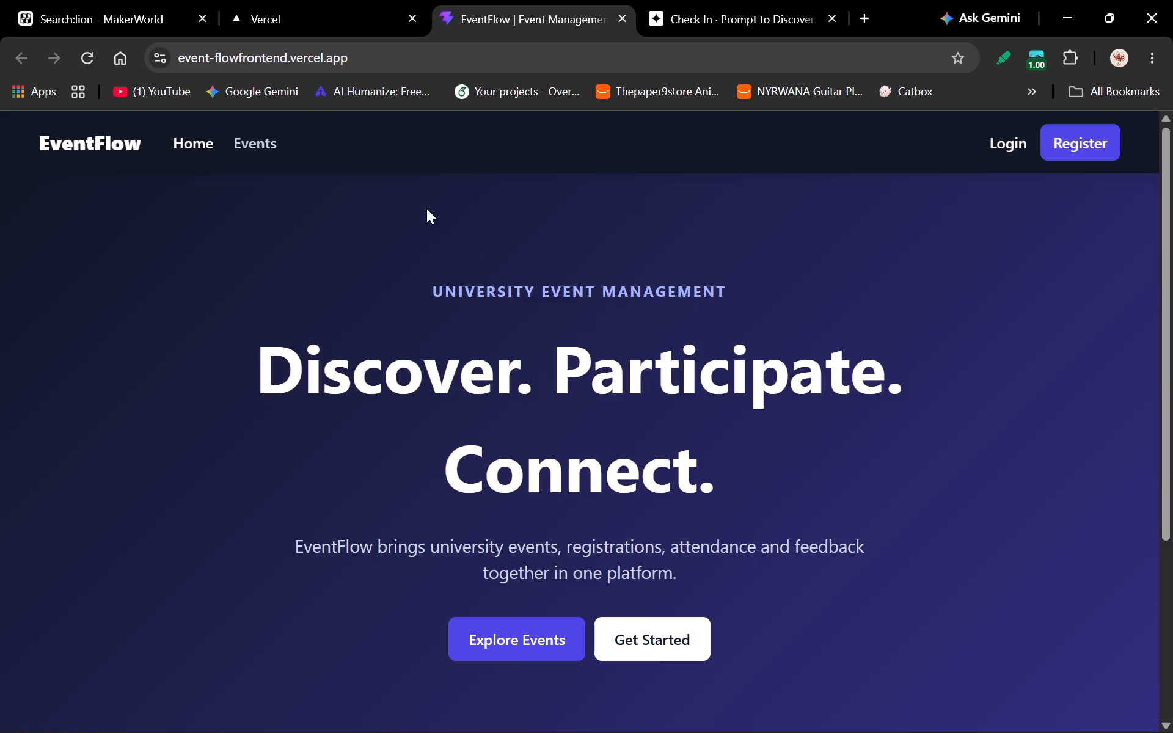
# Return to Vercel, open the eventflow project's overview and go to its project settings.
pyautogui.click(318, 0)
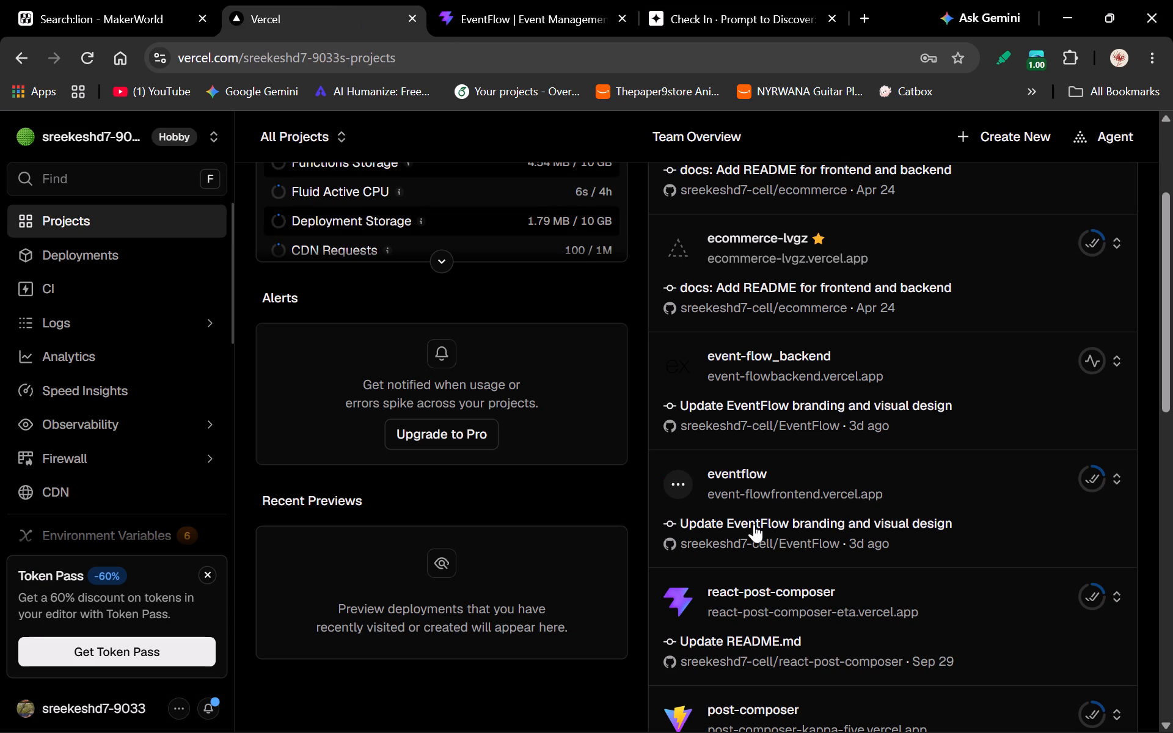
pyautogui.click(731, 470)
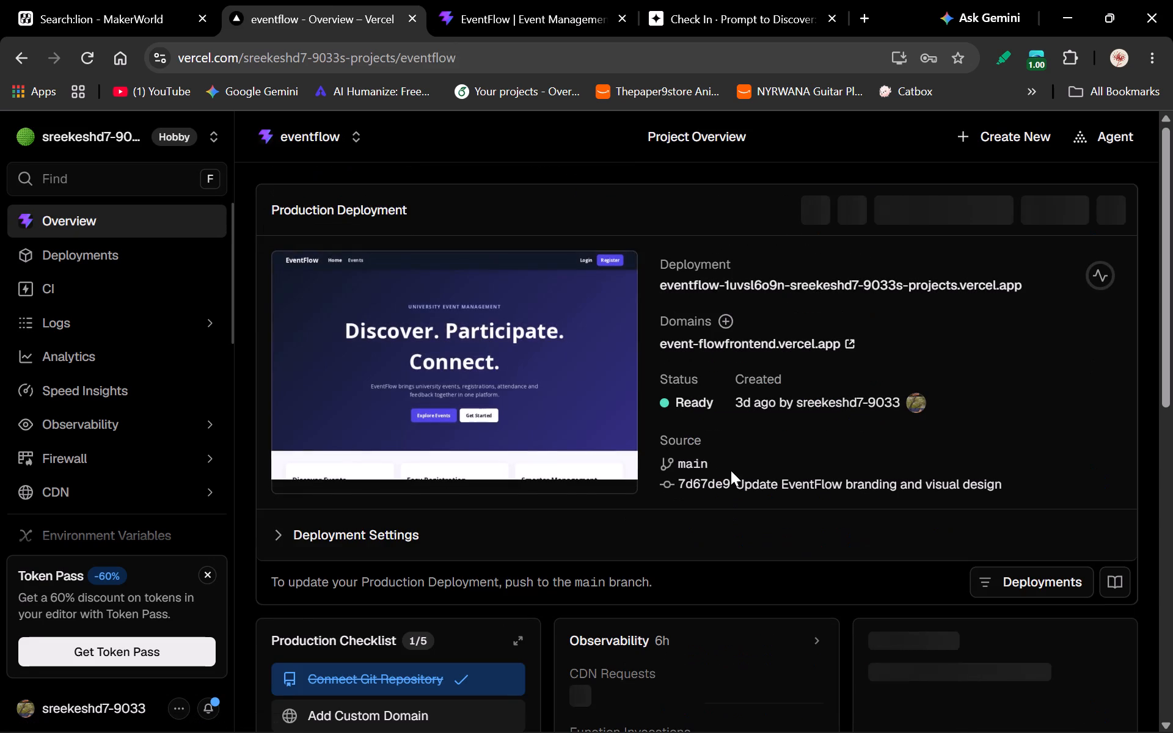
pyautogui.scroll(-2, 731, 470)
pyautogui.scroll(4, 959, 387)
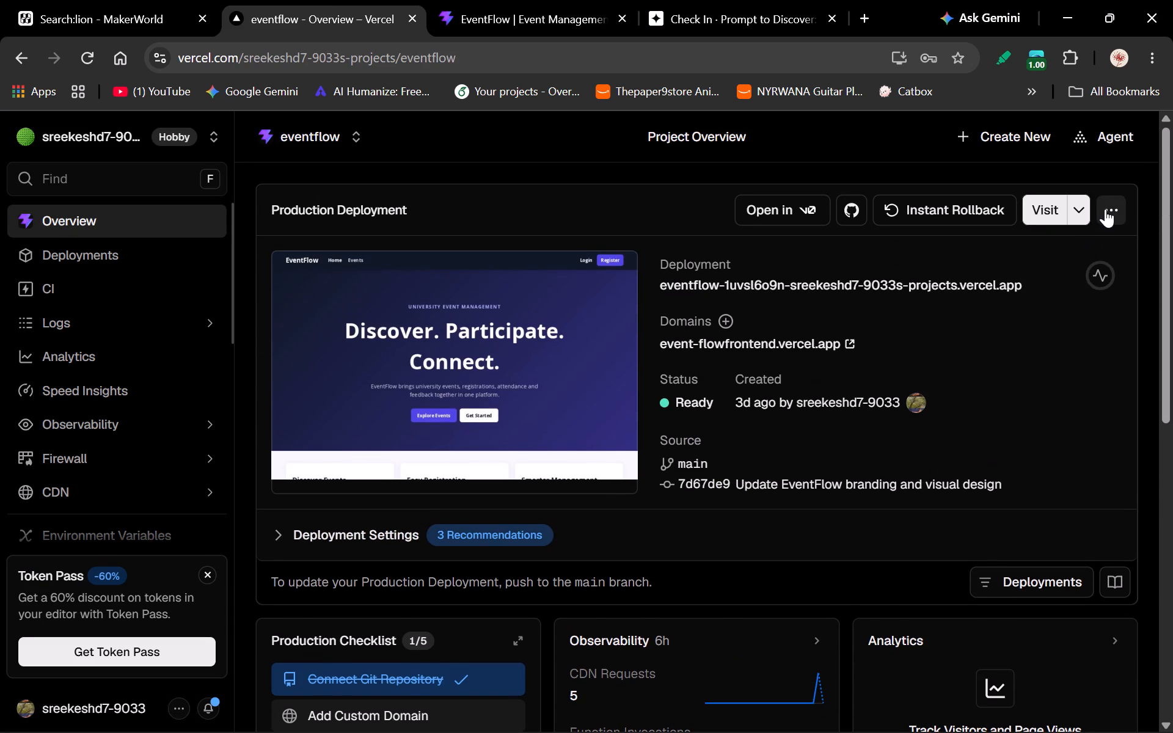
pyautogui.click(1105, 209)
pyautogui.click(1015, 428)
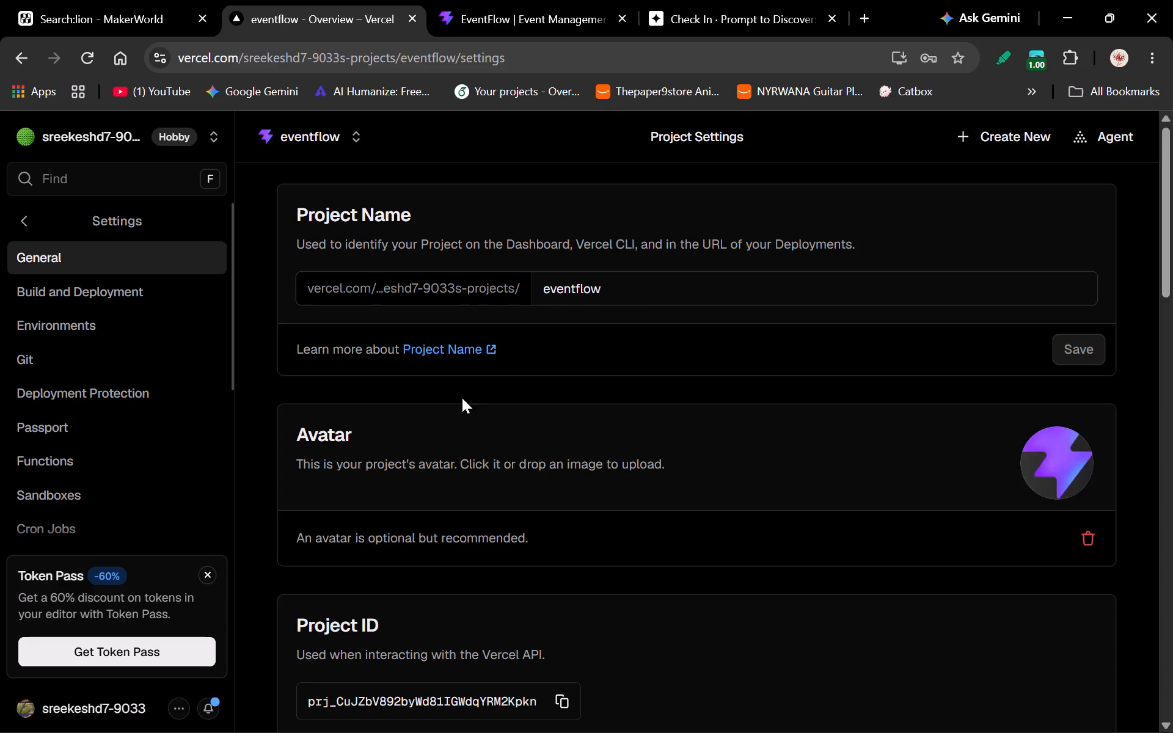
# Switch back to the Luma check-in page, search the guest list for "kunal" and check in the matching waitlisted guest.
pyautogui.click(692, 0)
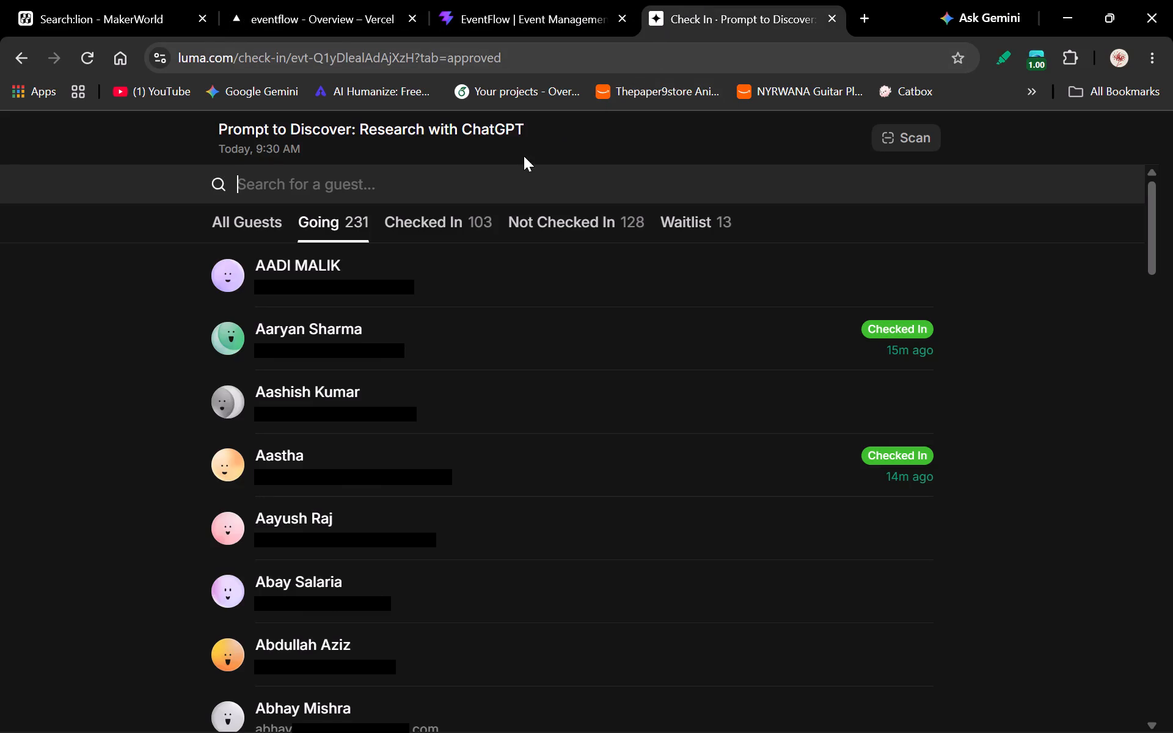
pyautogui.click(513, 169)
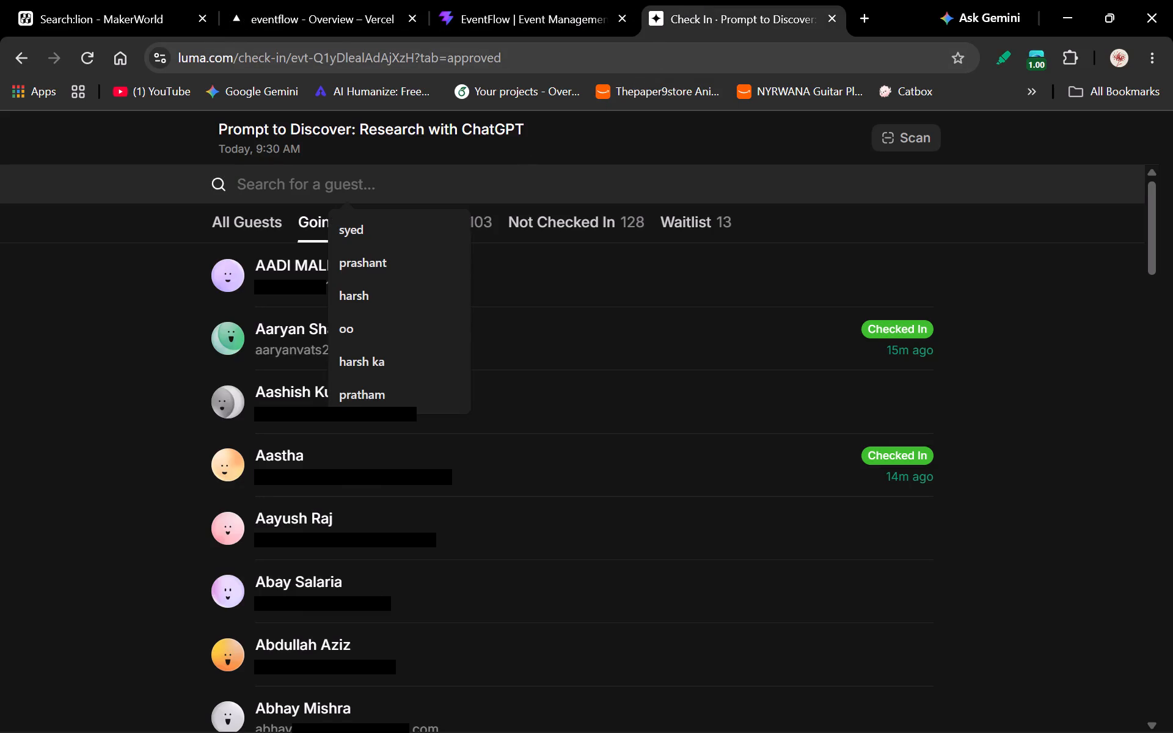
pyautogui.write('kunal')
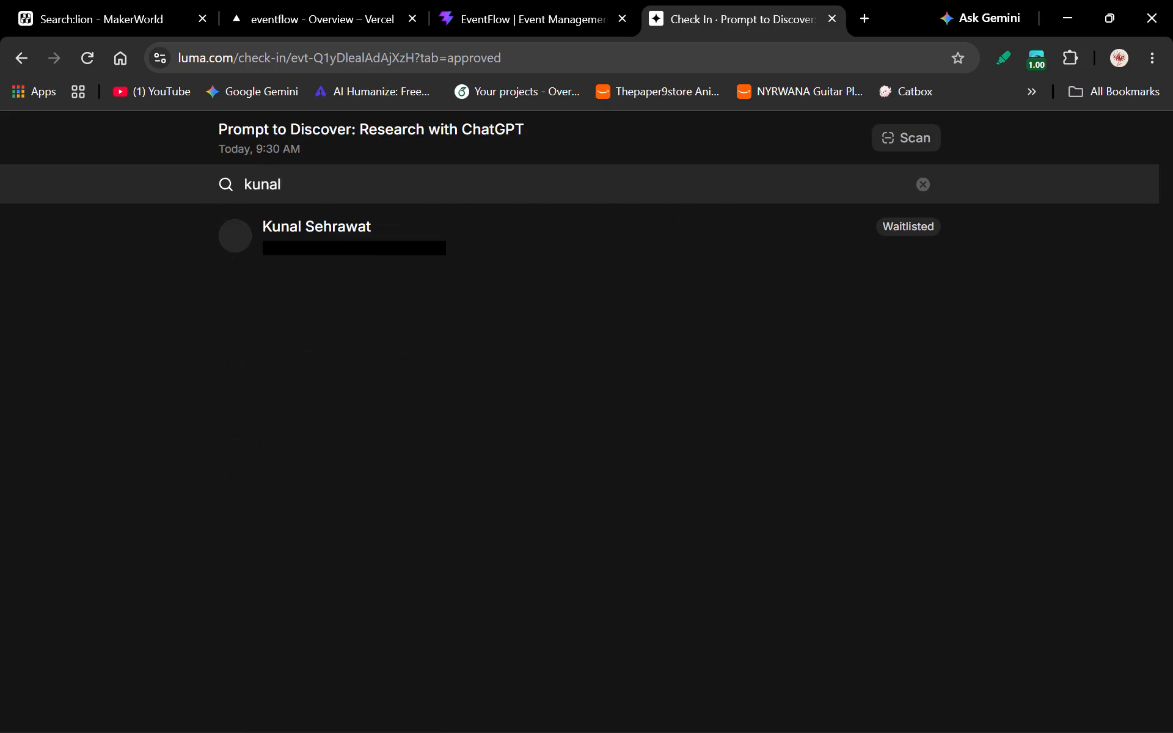
pyautogui.click(429, 246)
pyautogui.click(550, 597)
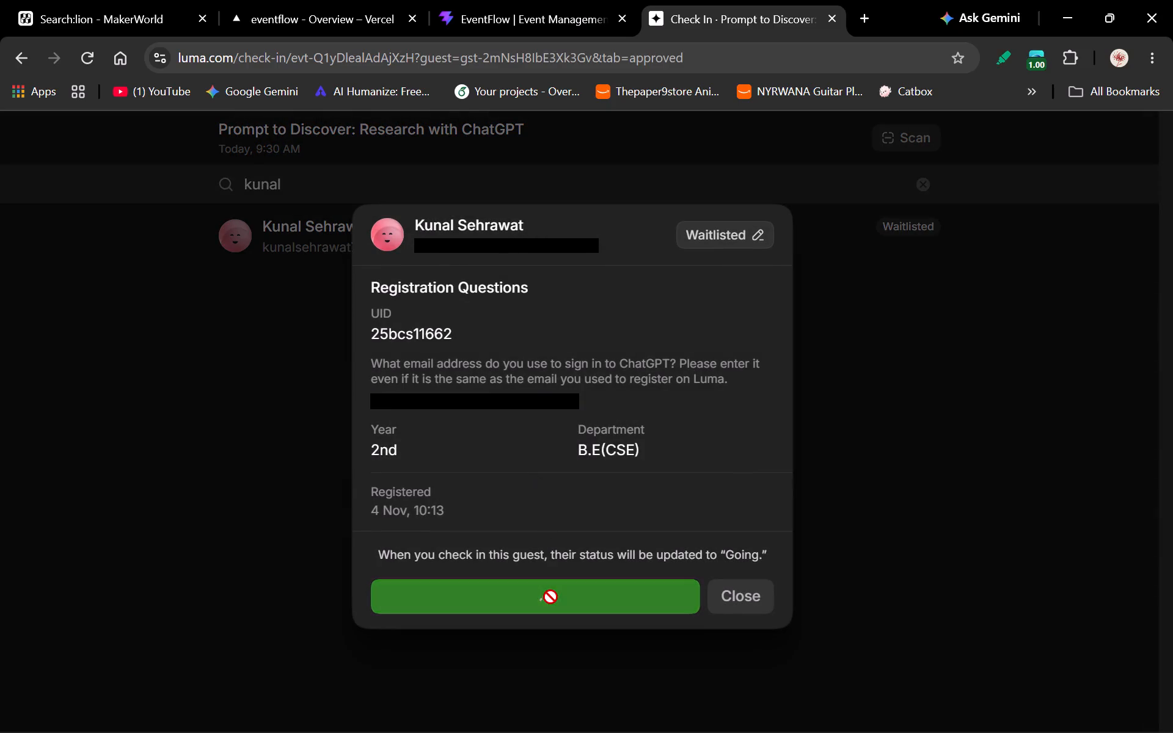
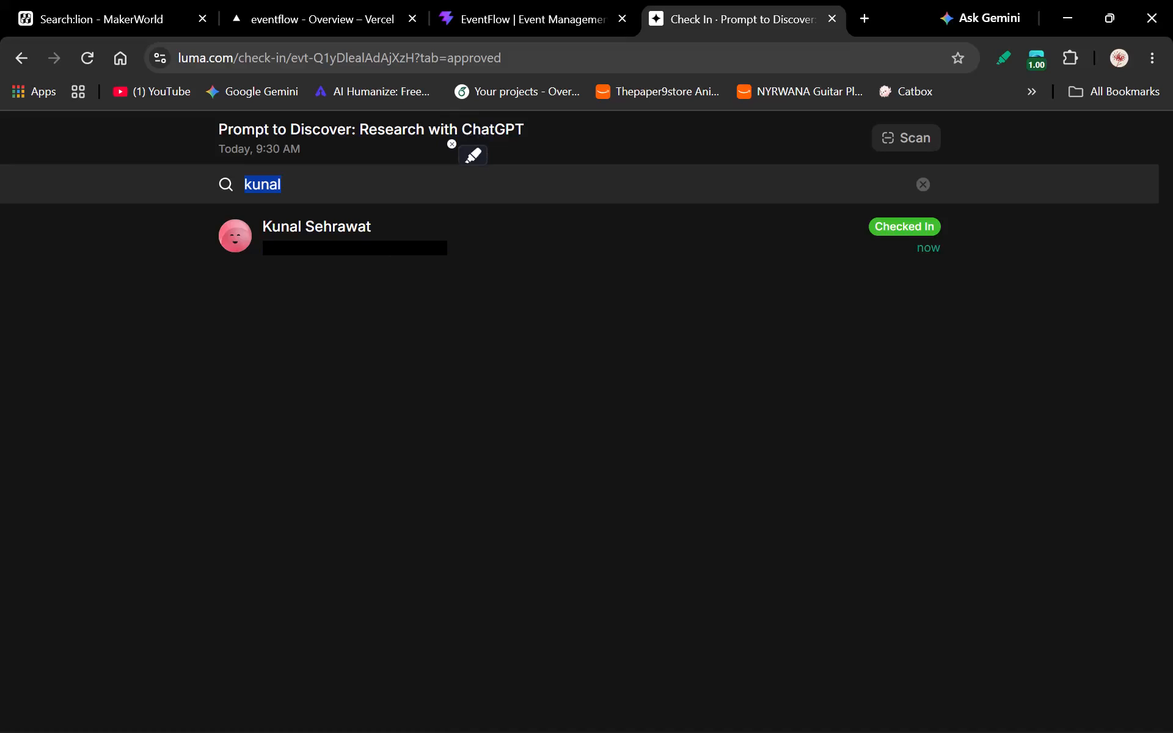
# Search the guest list for "ash", check in the guest listed only as Ashu, and clear the search.
pyautogui.press('BackSpace')
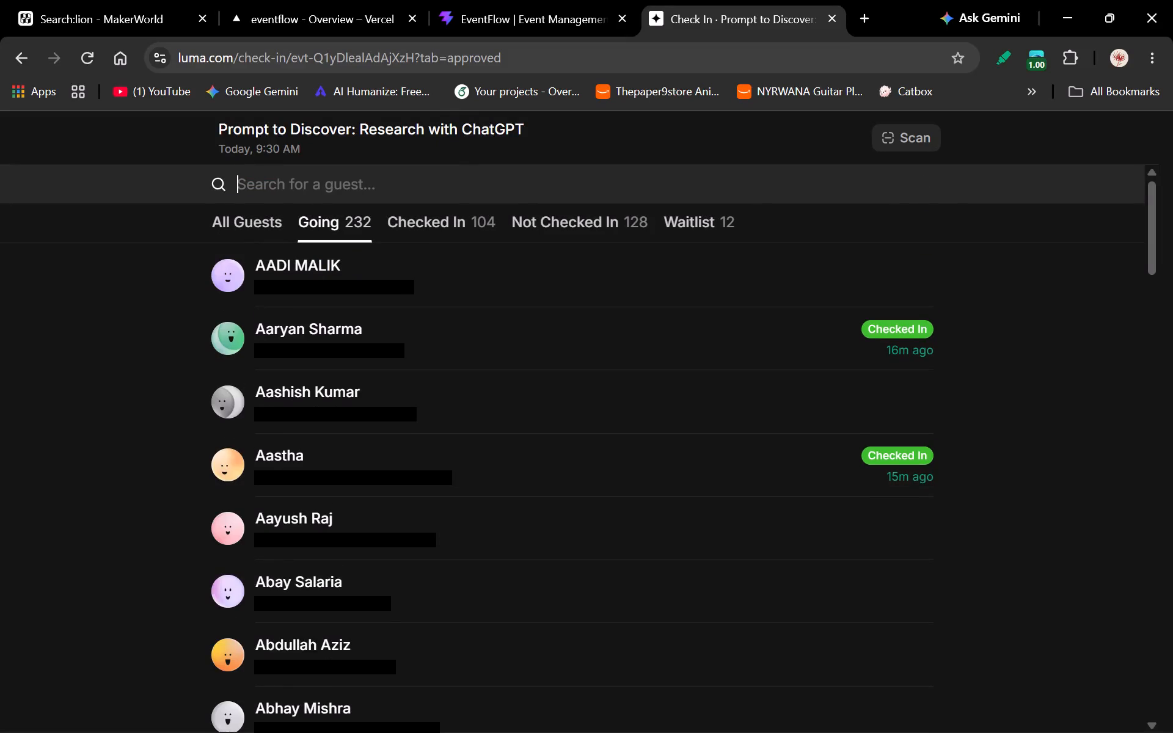
pyautogui.write('ash')
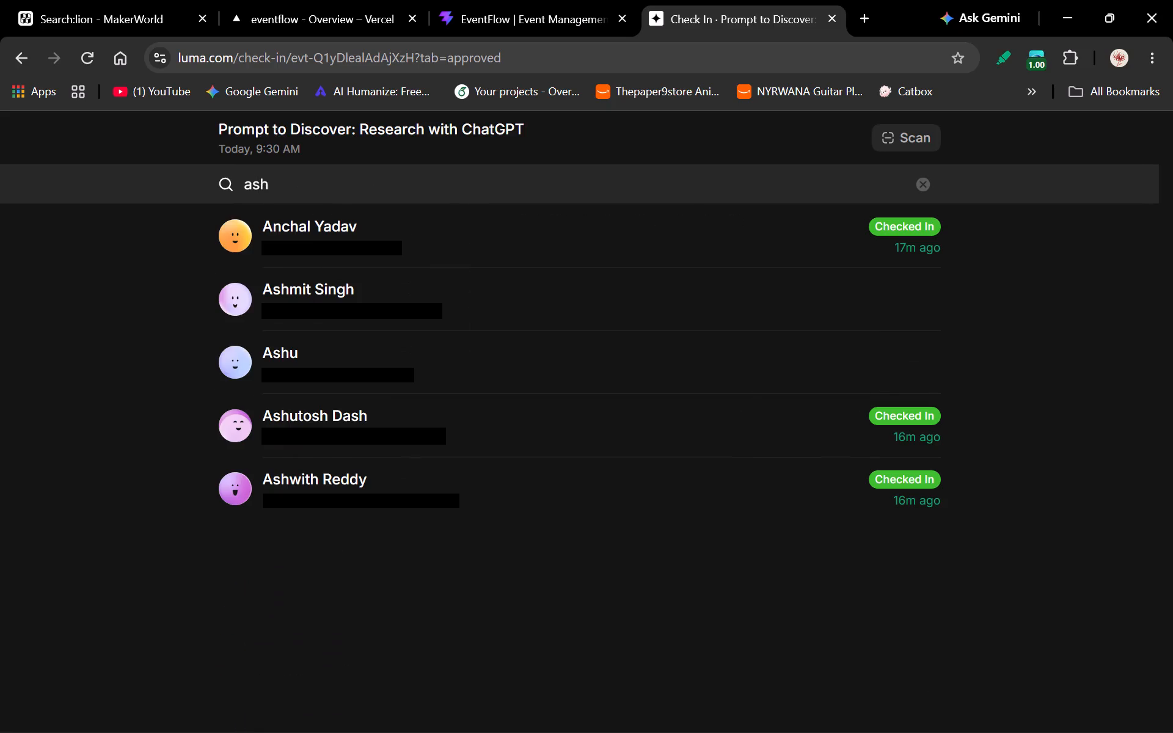
pyautogui.press('BackSpace')
pyautogui.click(480, 341)
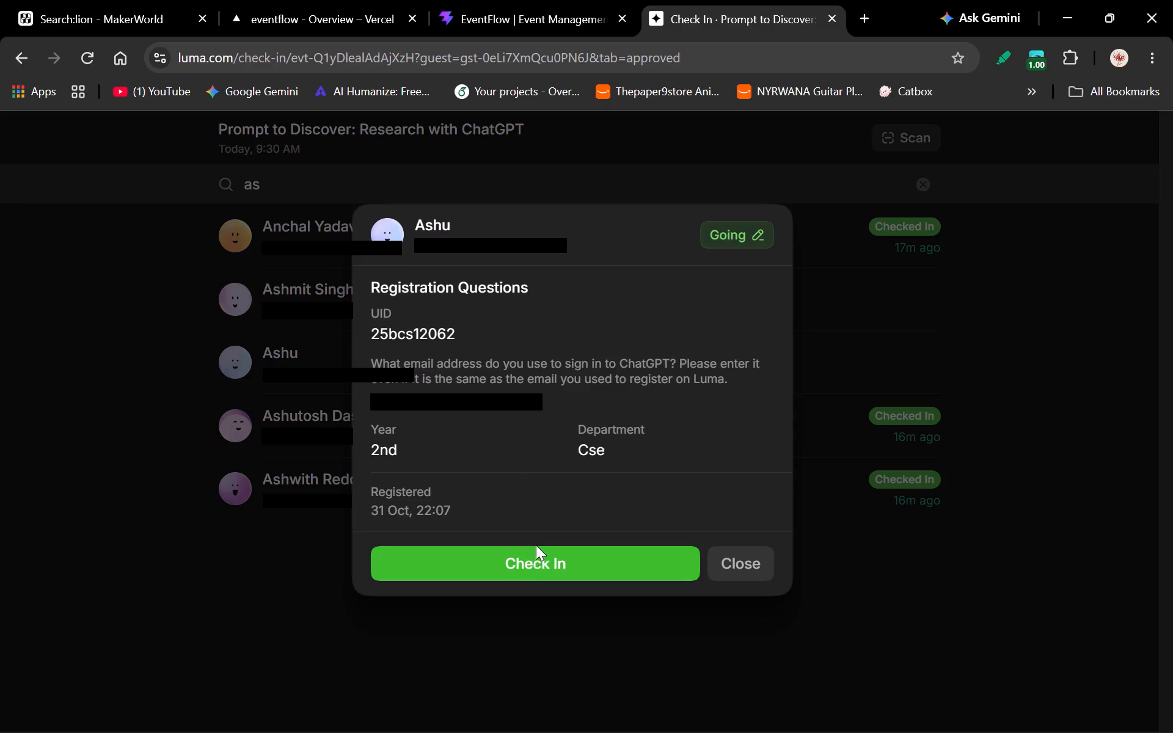
pyautogui.click(541, 558)
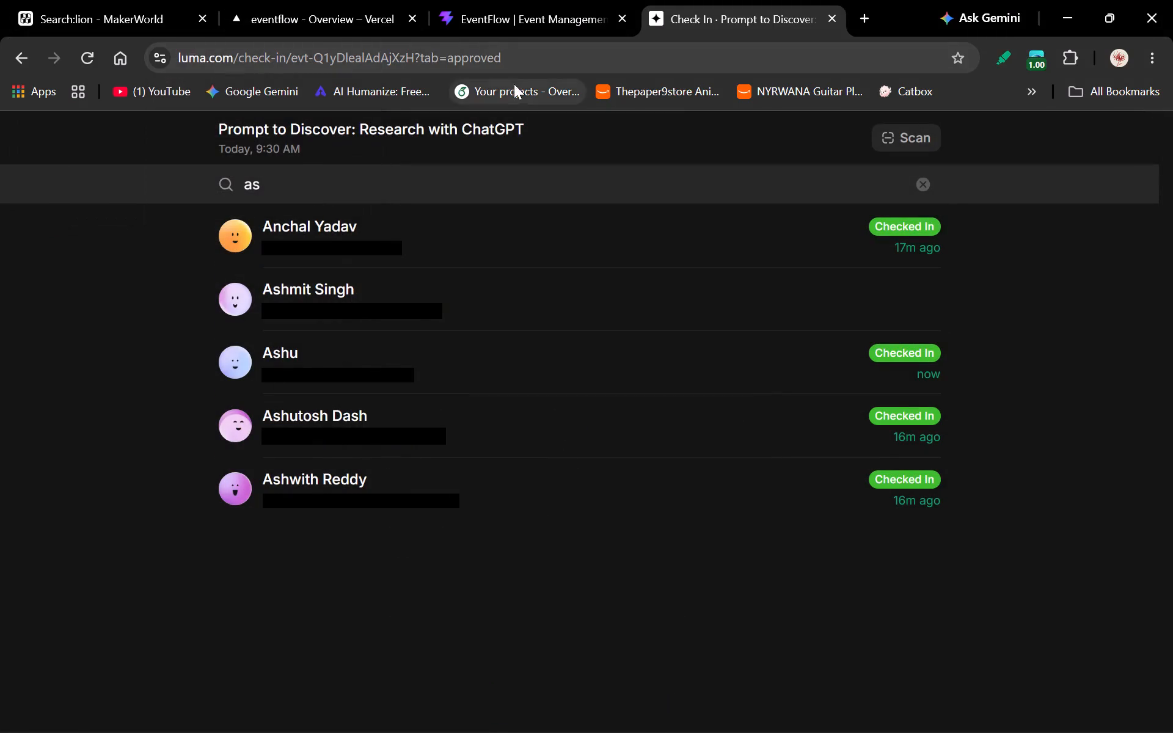
pyautogui.click(290, 175)
pyautogui.moveTo(291, 175); pyautogui.dragTo(296, 172)
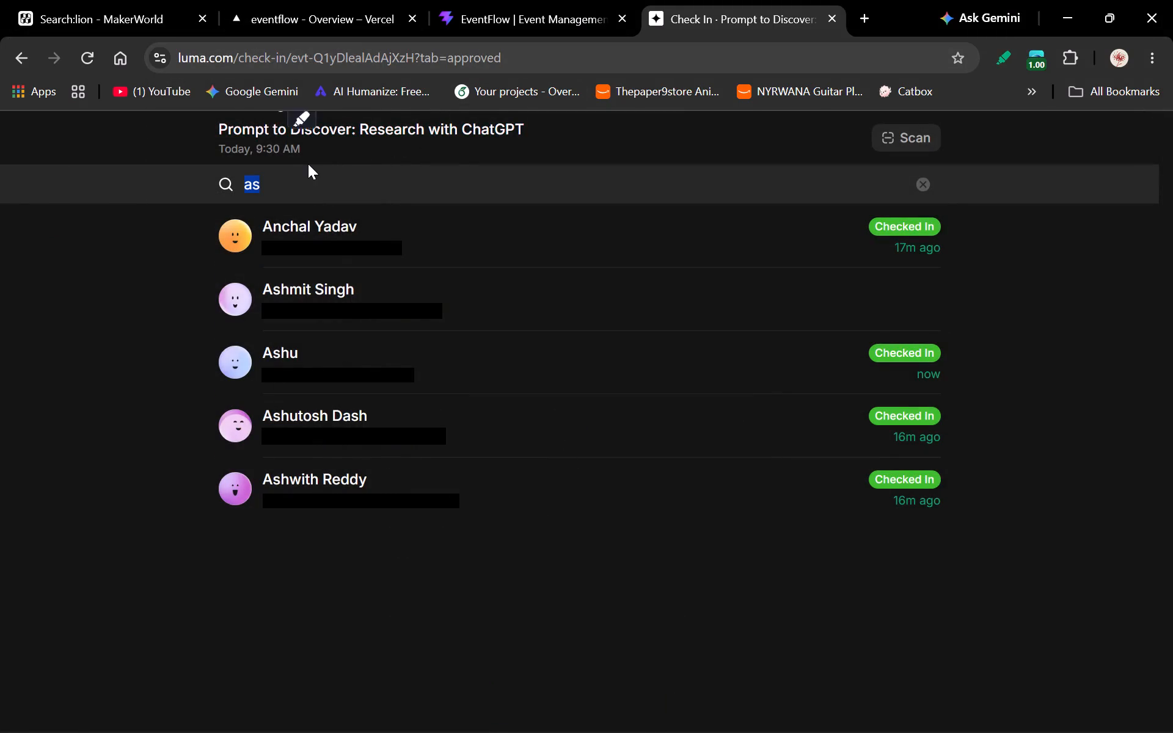
pyautogui.press('BackSpace')
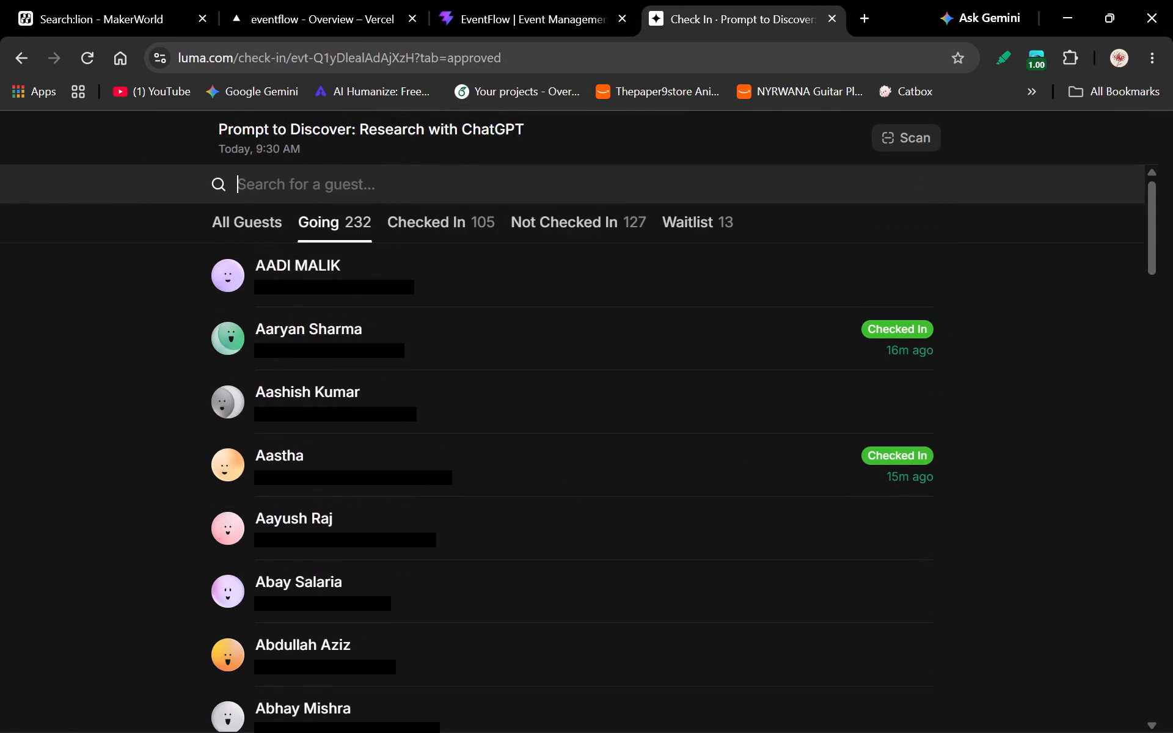
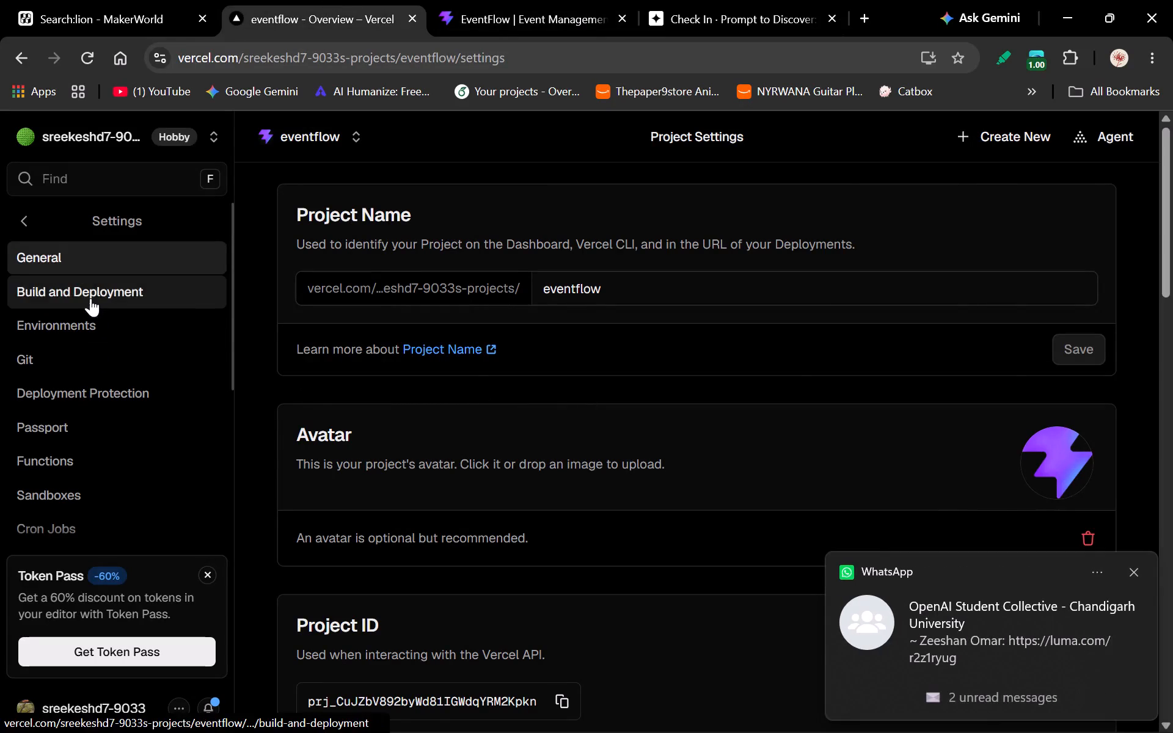
# Open the Development environment in the eventflow project's environment settings.
pyautogui.click(100, 332)
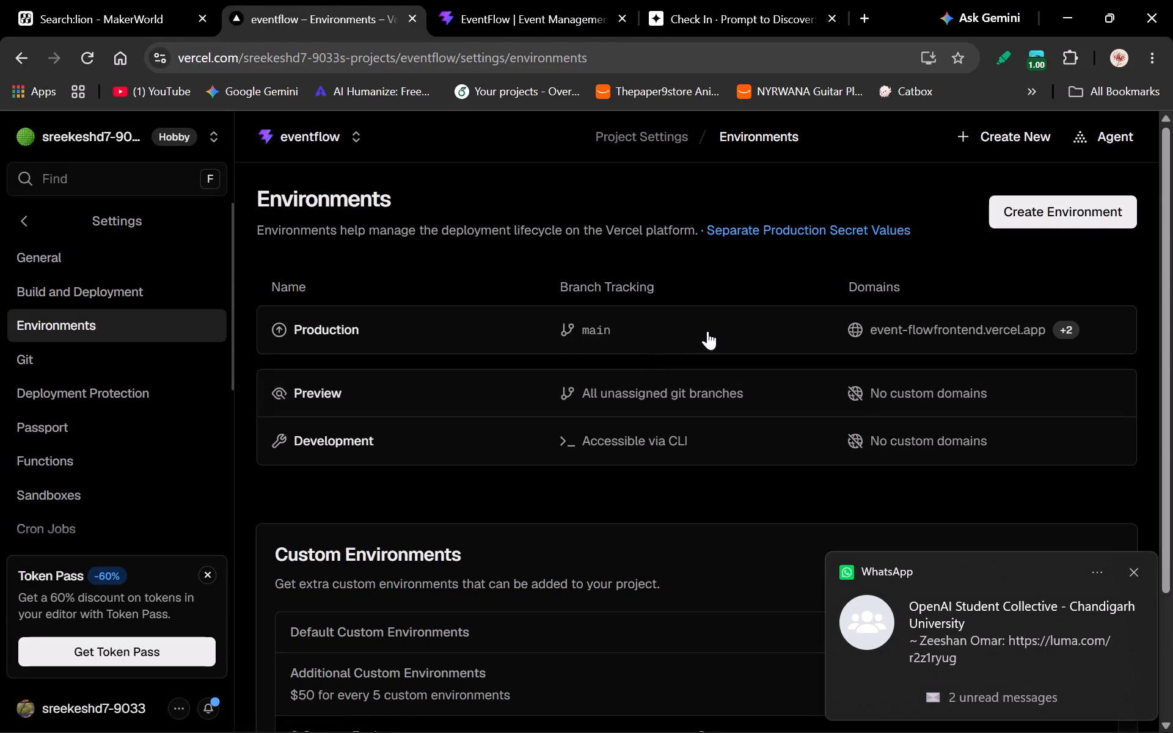
pyautogui.scroll(-5, 792, 286)
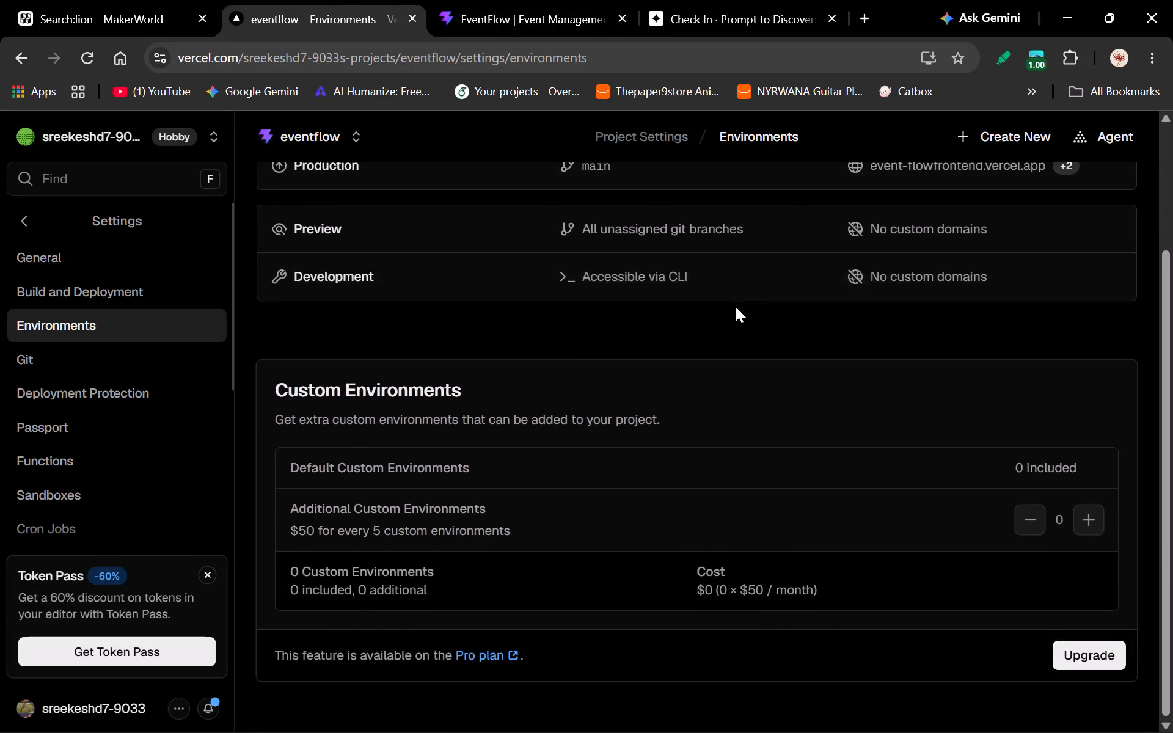
pyautogui.scroll(-2, 819, 415)
pyautogui.scroll(1, 769, 501)
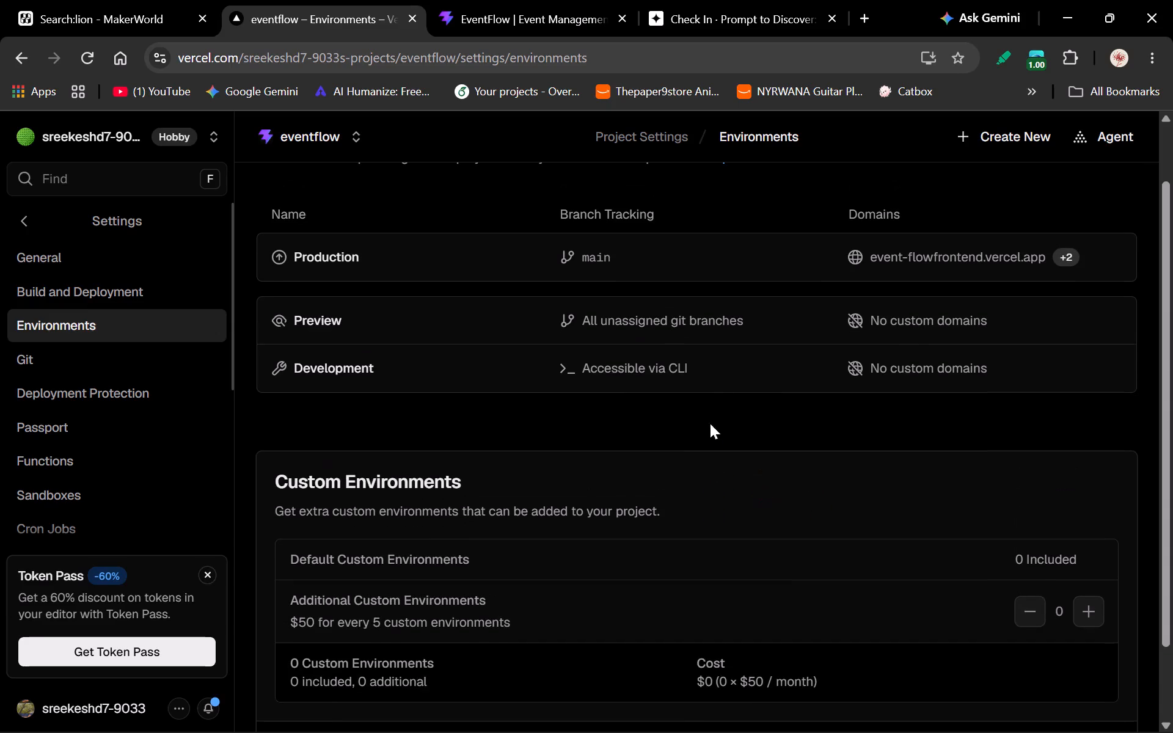
pyautogui.click(610, 372)
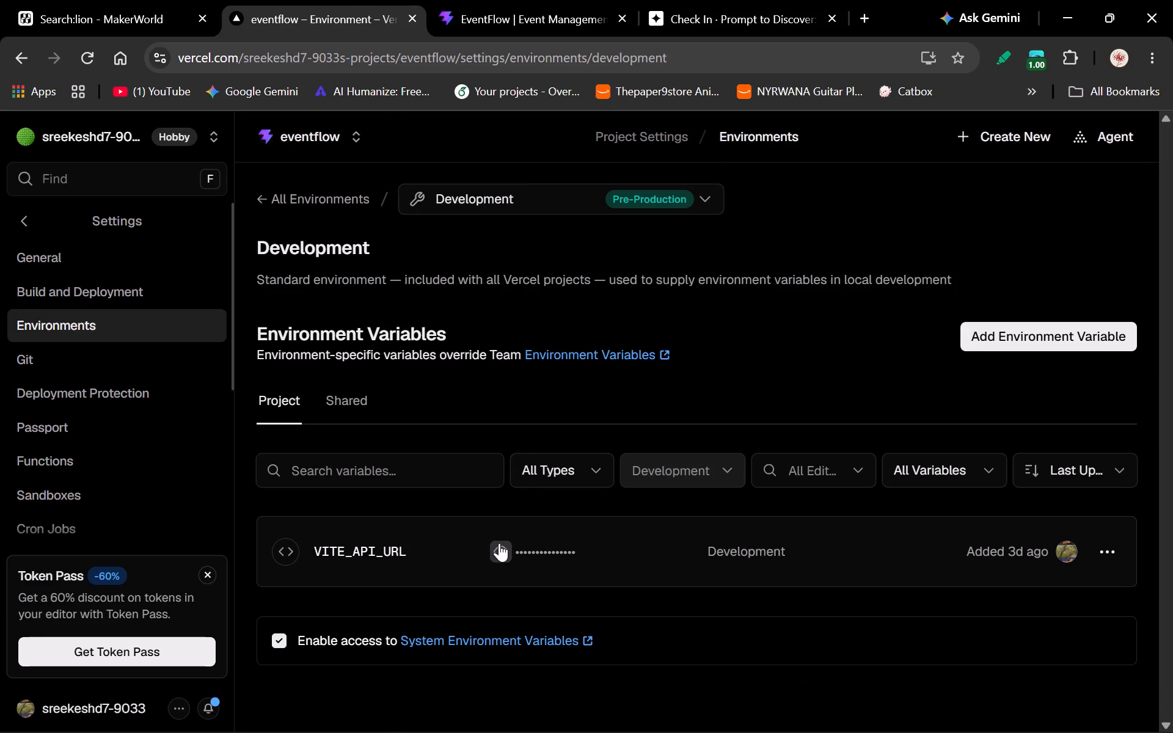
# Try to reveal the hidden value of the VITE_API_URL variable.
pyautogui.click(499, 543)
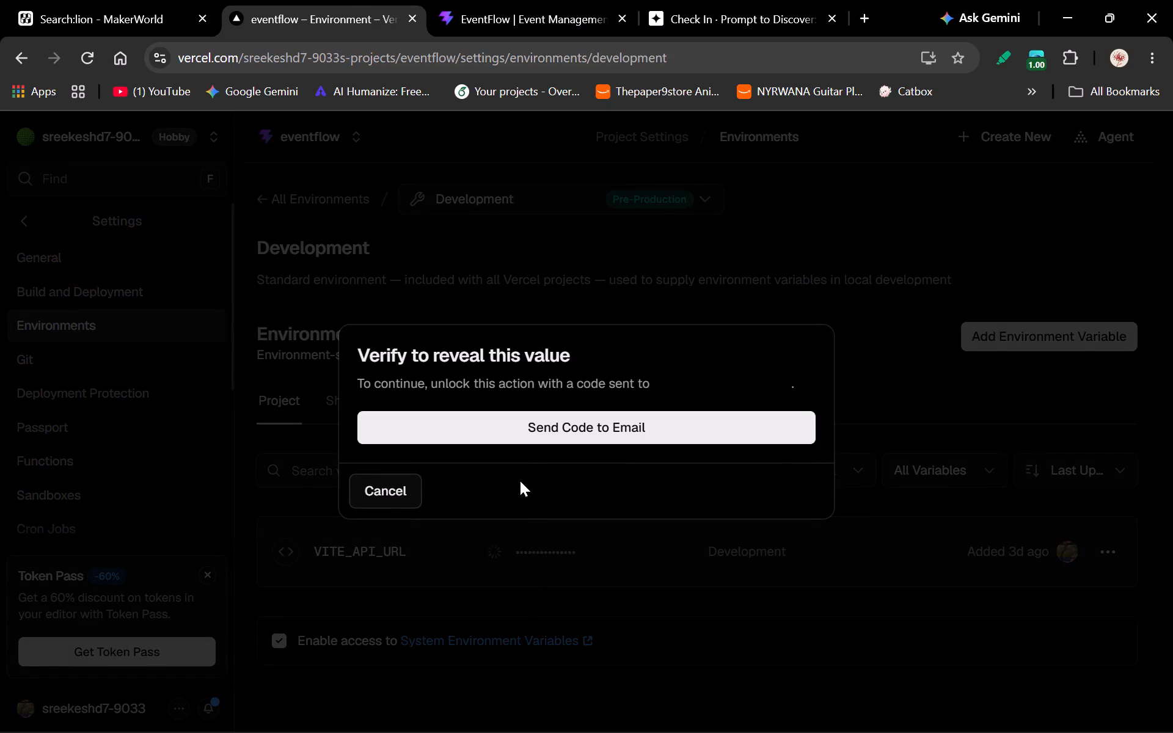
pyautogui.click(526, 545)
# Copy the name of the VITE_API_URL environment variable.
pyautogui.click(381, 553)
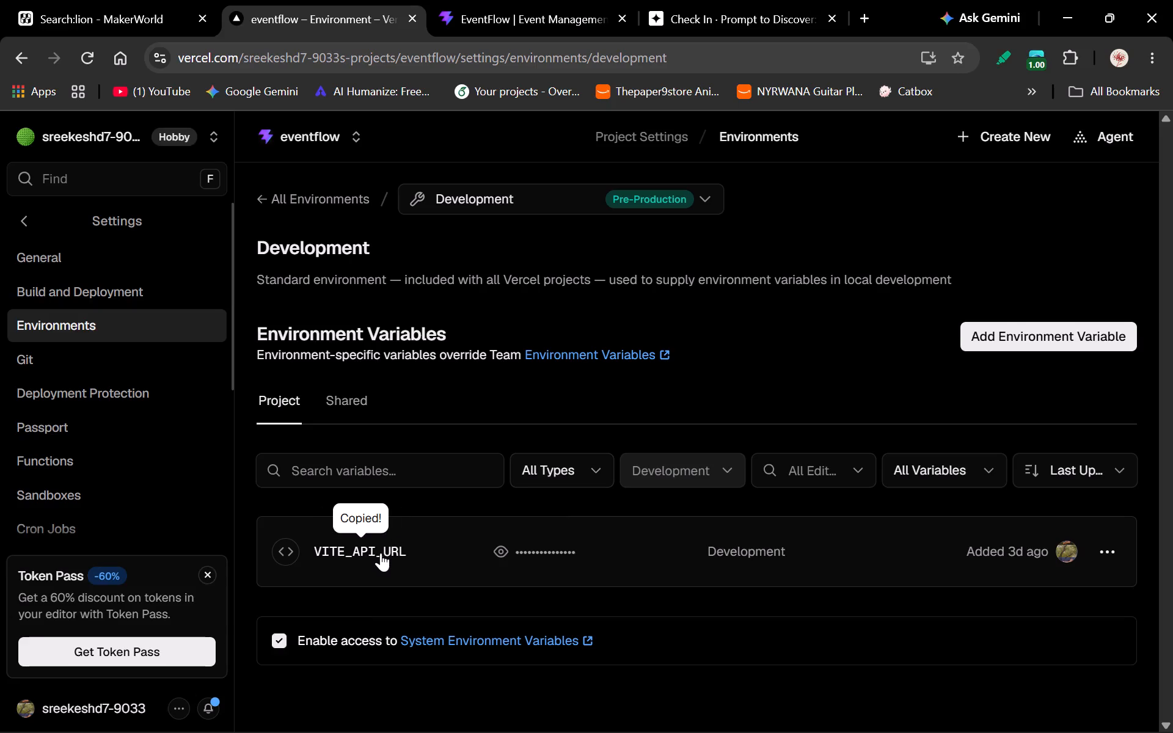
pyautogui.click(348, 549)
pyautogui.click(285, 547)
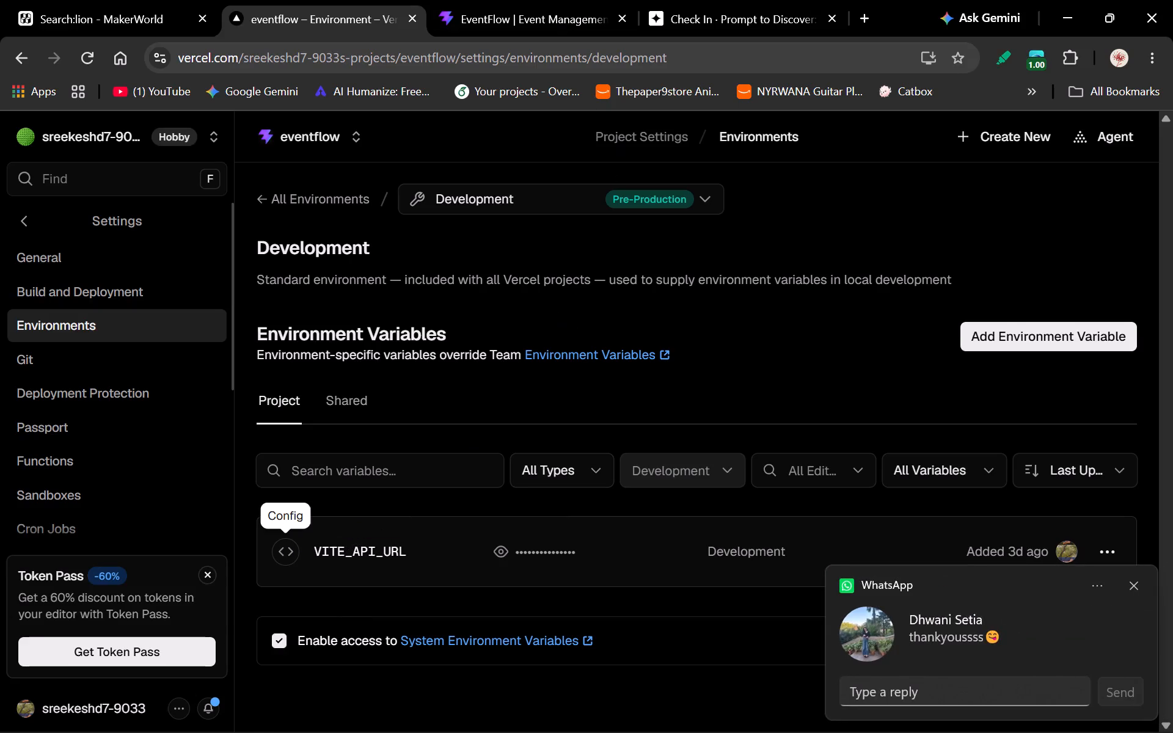
# On the Luma check-in page, search for "bha" and check in the guest named Bhavya who is not yet checked in.
pyautogui.click(684, 0)
pyautogui.write('bha')
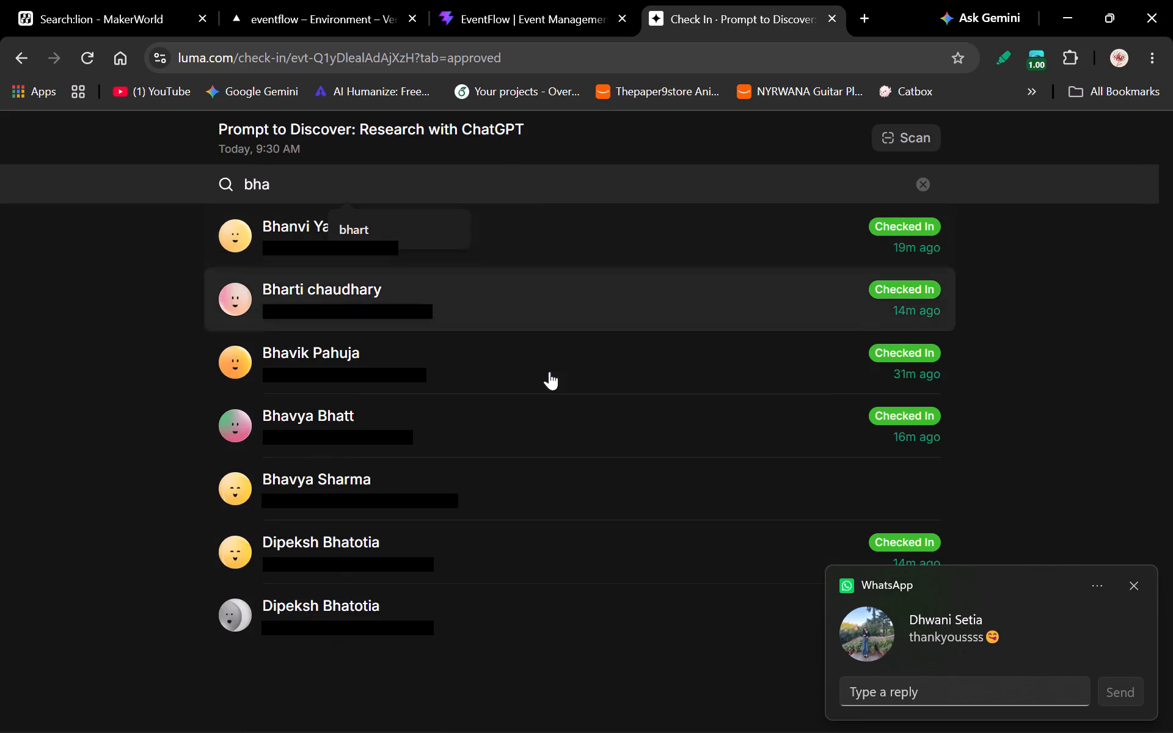
pyautogui.click(524, 487)
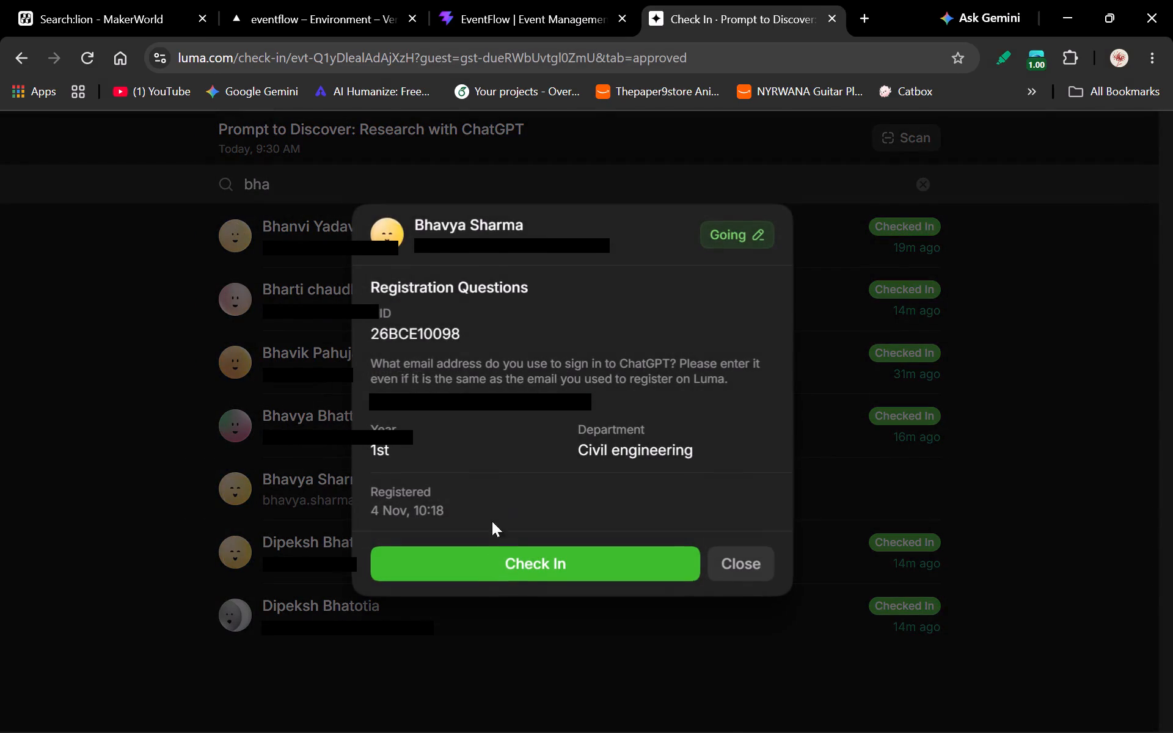
pyautogui.click(495, 563)
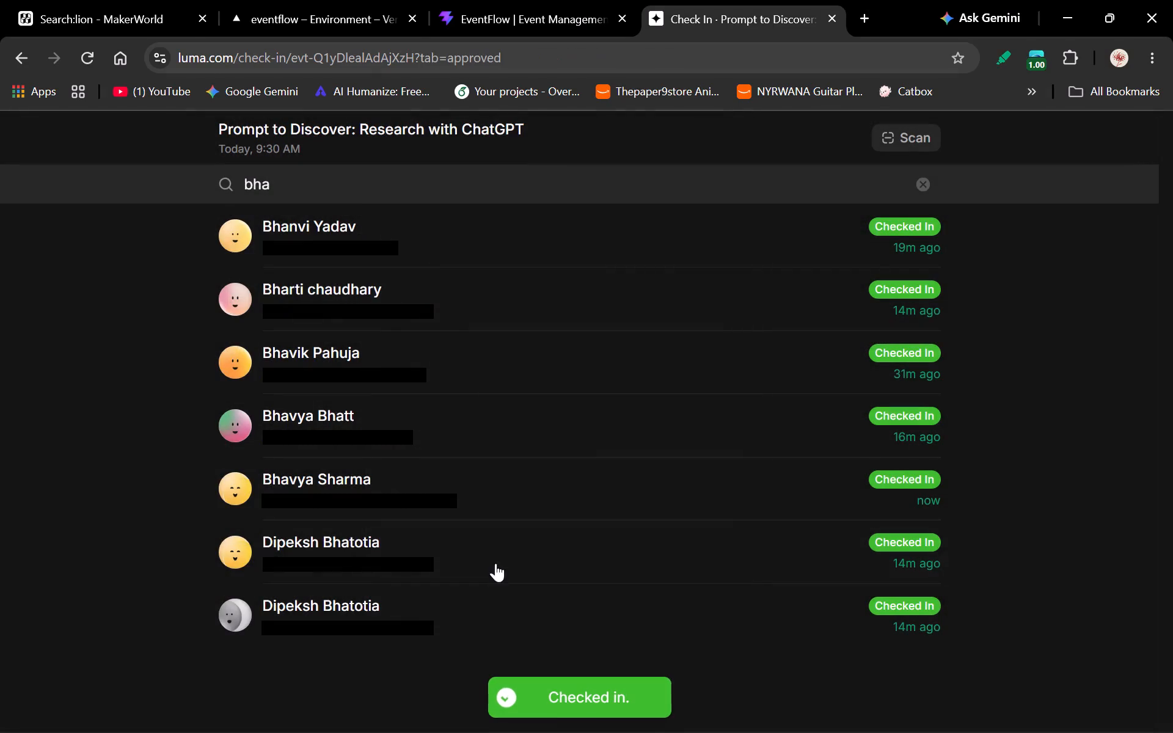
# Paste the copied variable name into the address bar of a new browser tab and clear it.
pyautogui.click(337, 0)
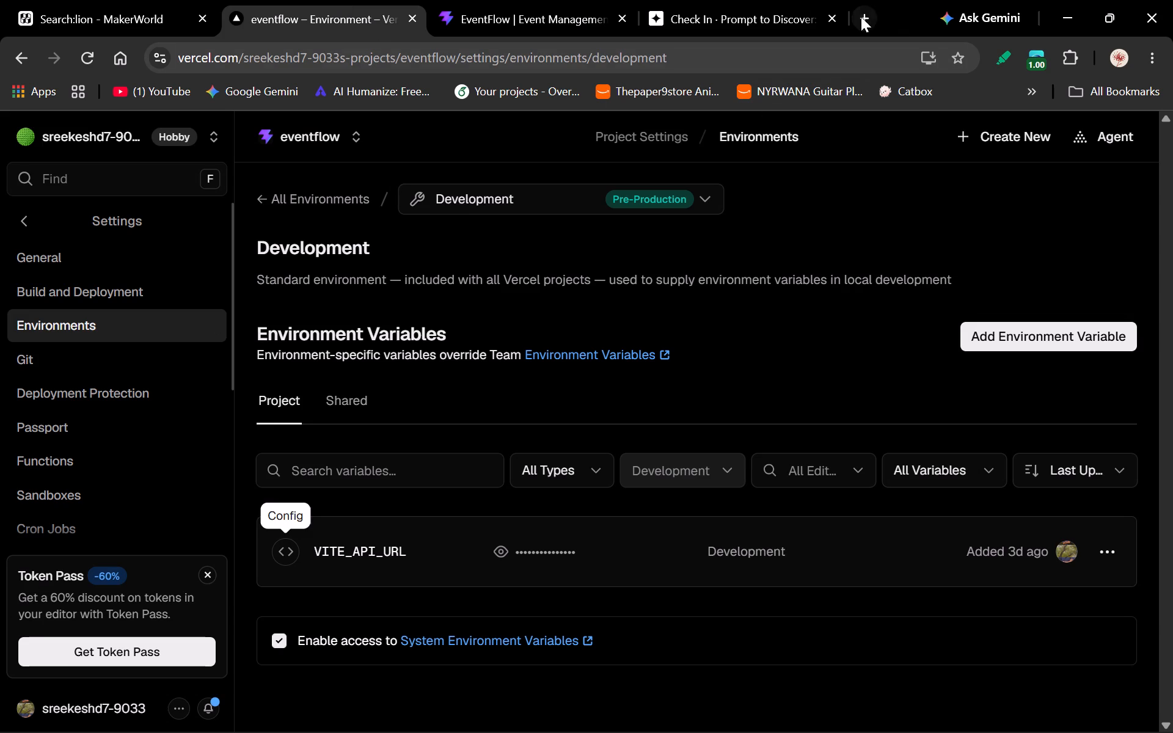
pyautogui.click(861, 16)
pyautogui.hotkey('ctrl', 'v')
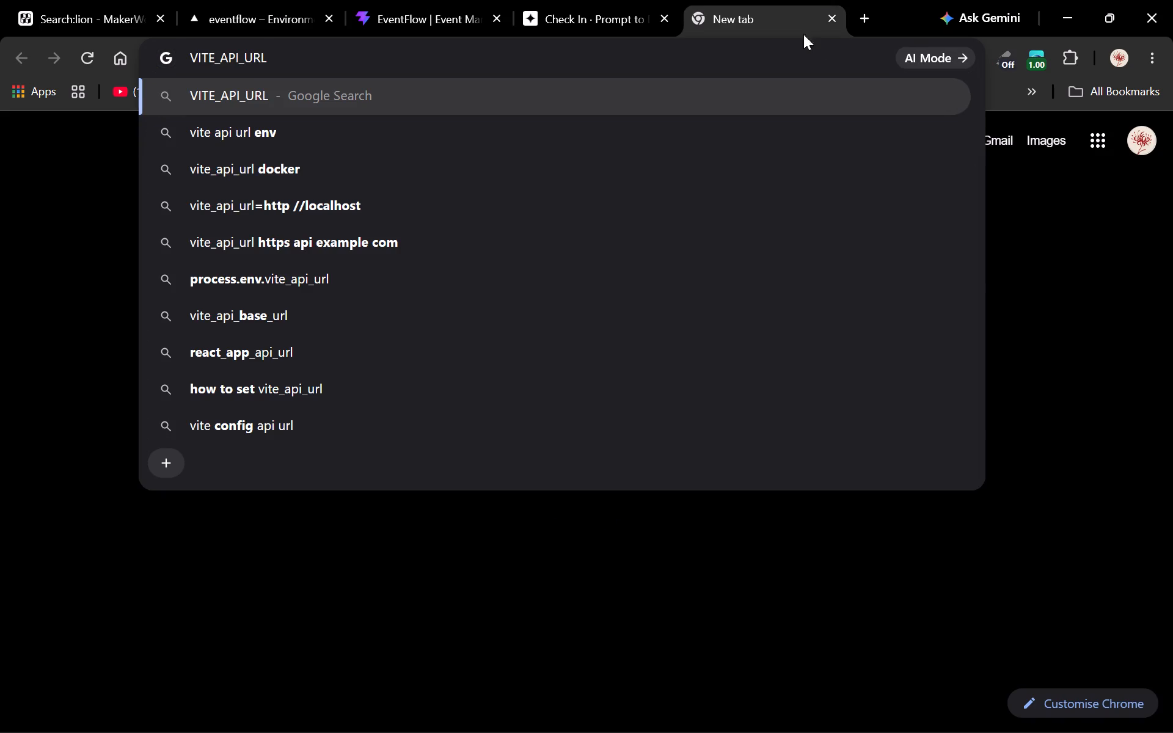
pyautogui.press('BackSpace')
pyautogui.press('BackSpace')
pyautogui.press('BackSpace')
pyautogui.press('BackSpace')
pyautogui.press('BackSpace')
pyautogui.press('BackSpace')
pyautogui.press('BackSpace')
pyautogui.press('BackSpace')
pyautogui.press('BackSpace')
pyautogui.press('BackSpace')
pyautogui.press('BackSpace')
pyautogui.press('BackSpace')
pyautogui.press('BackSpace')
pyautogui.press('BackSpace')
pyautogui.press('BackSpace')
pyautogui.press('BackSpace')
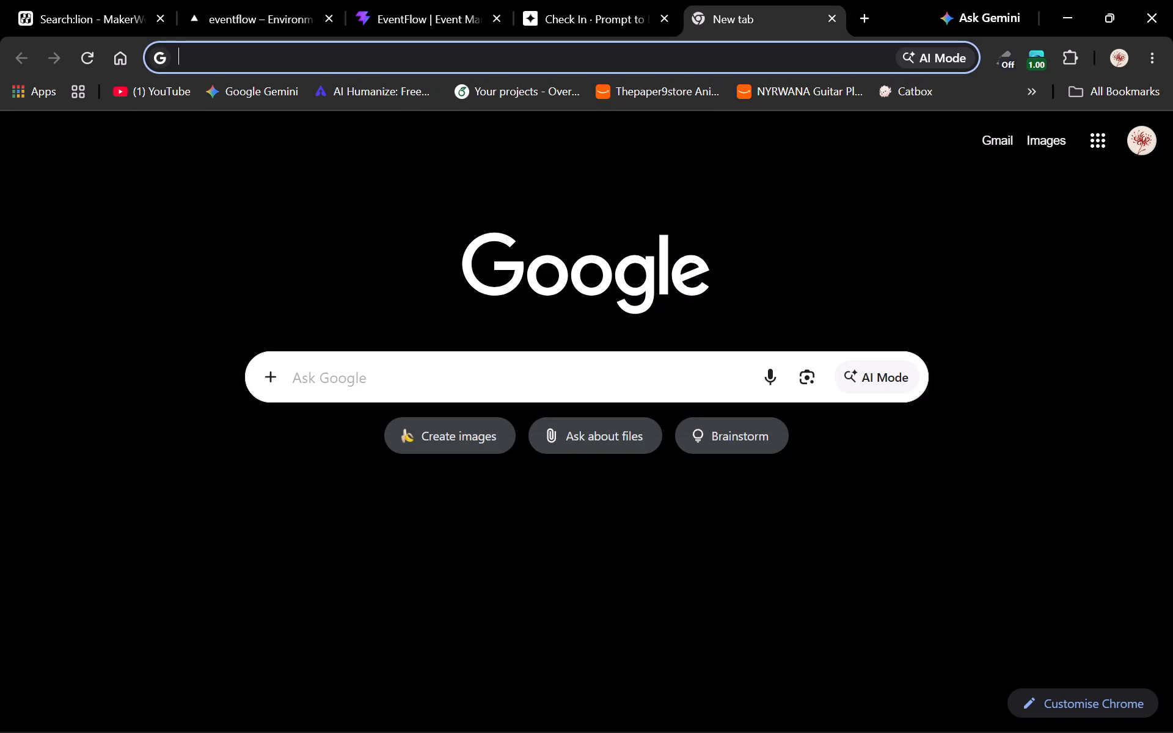
# Back on Vercel, request an emailed verification code to reveal the VITE_API_URL value.
pyautogui.click(257, 0)
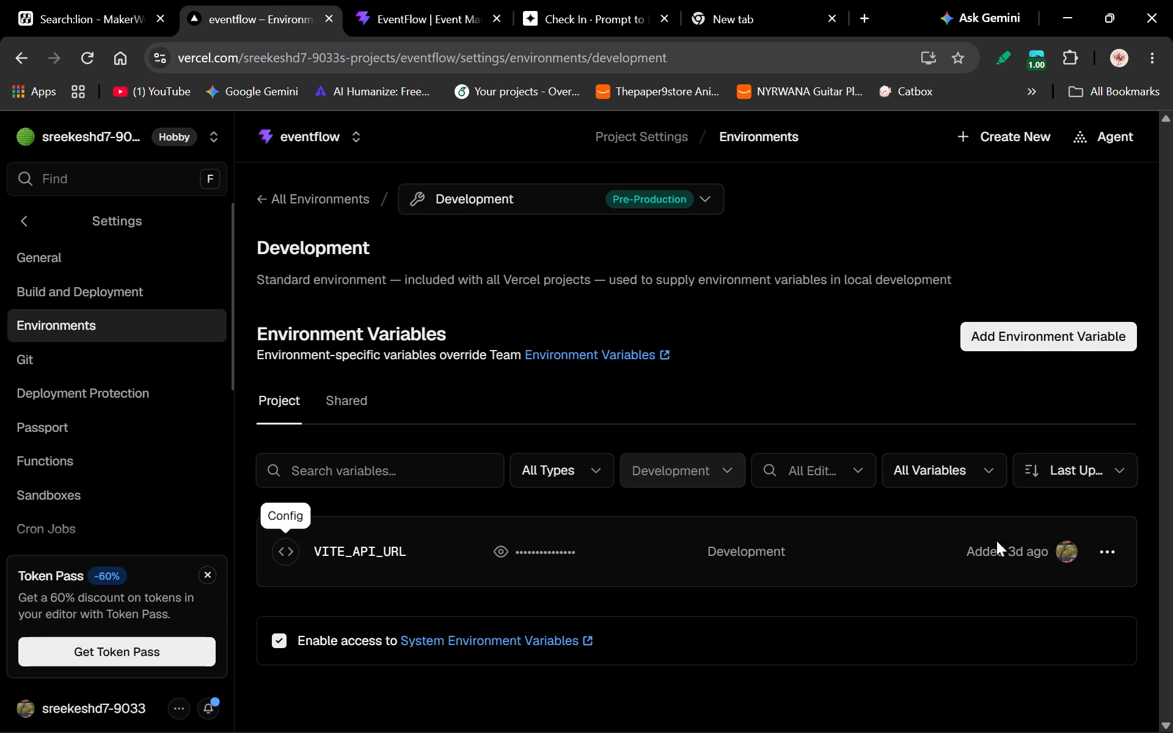
pyautogui.click(1111, 544)
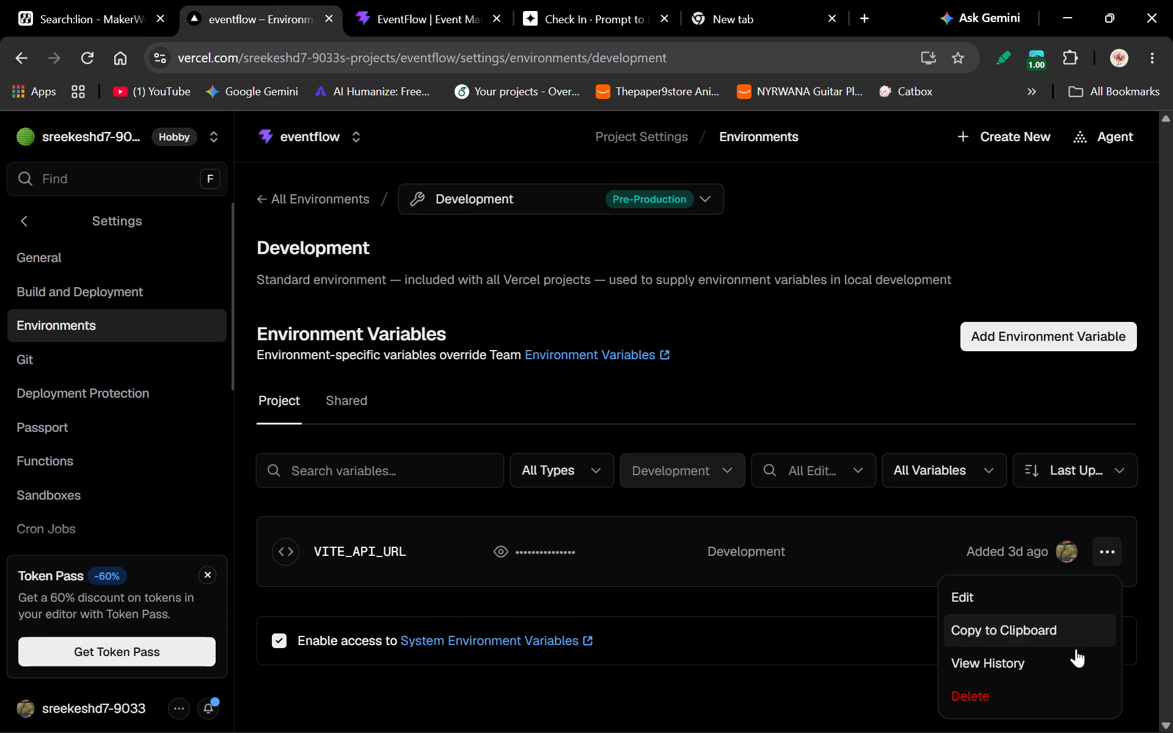
pyautogui.click(745, 550)
pyautogui.click(742, 550)
pyautogui.click(766, 582)
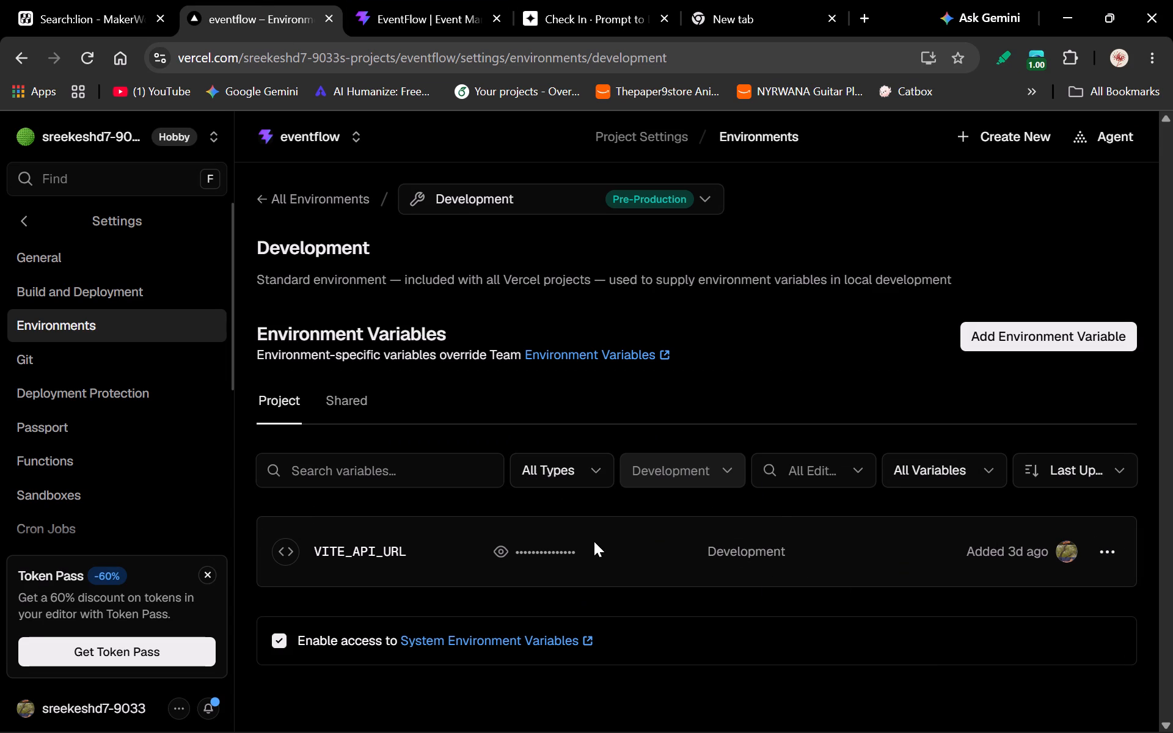
pyautogui.click(504, 552)
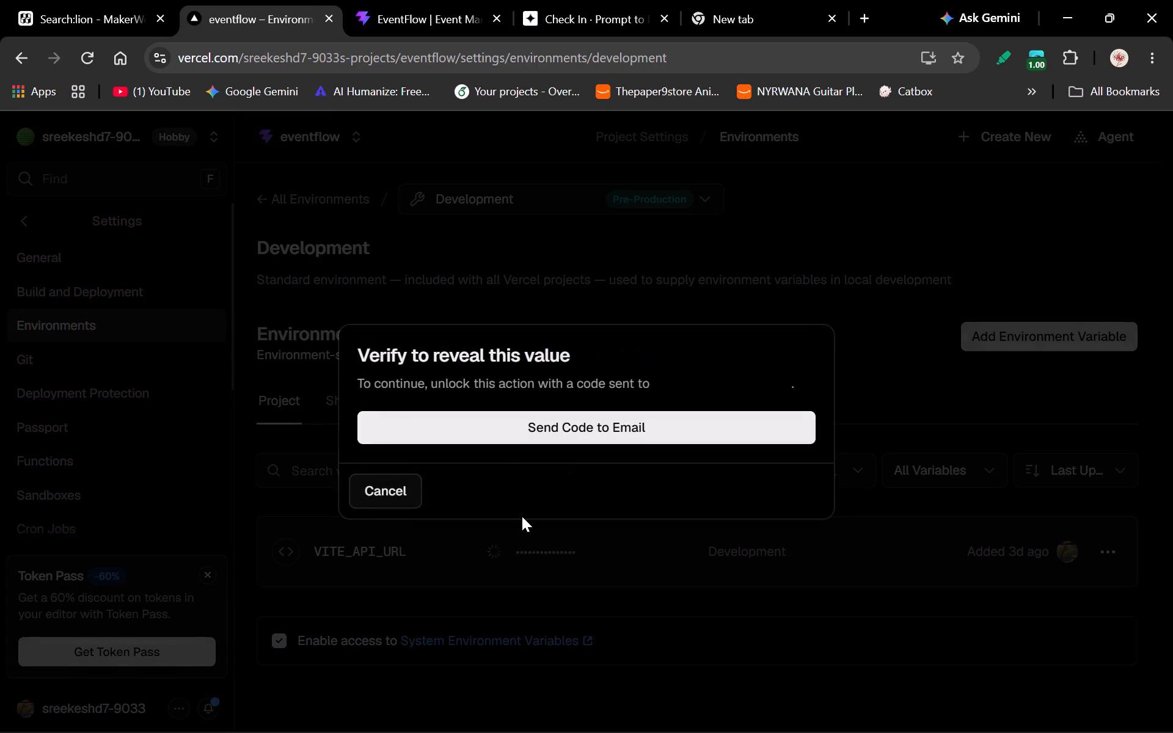
pyautogui.click(527, 415)
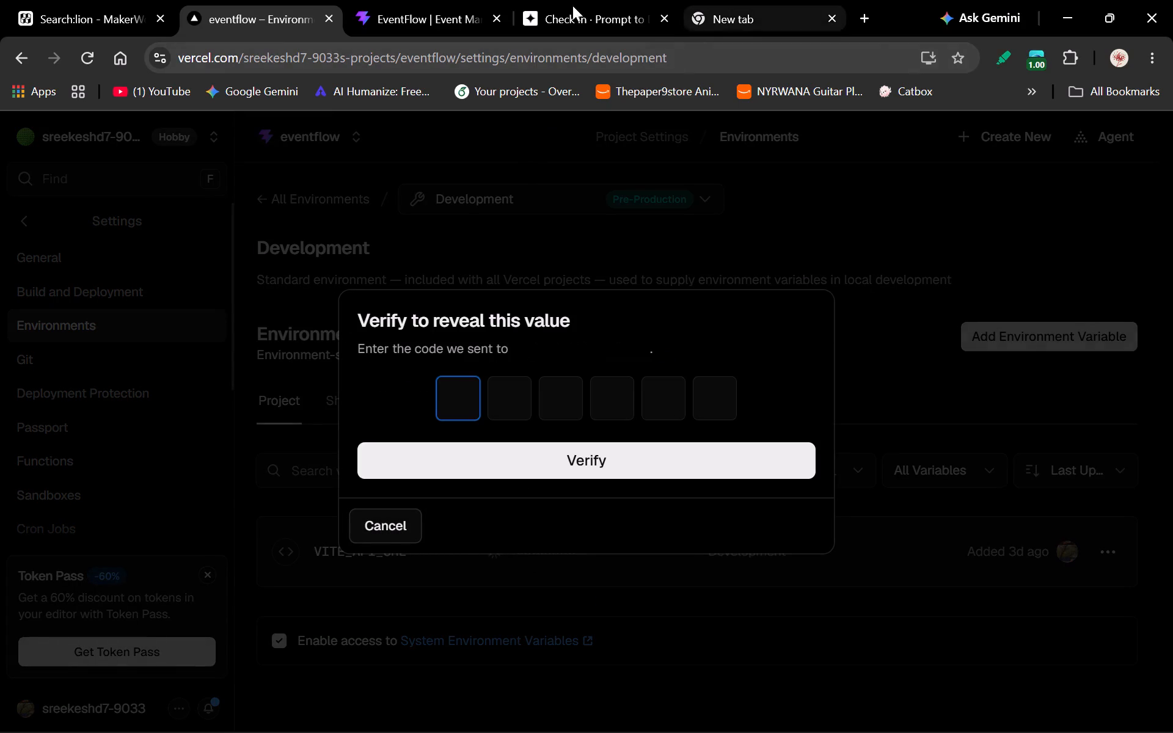
# Return to the Luma check-in page, search for "aditya", and check in the waitlisted match.
pyautogui.click(704, 0)
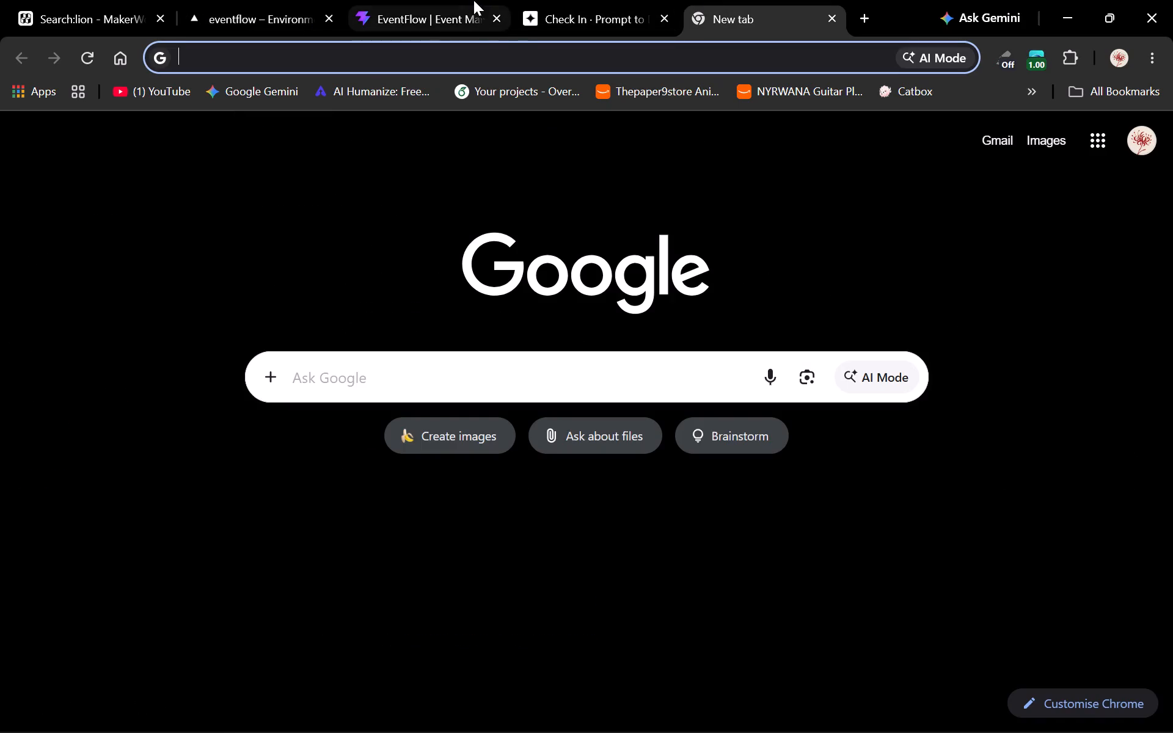
pyautogui.click(557, 0)
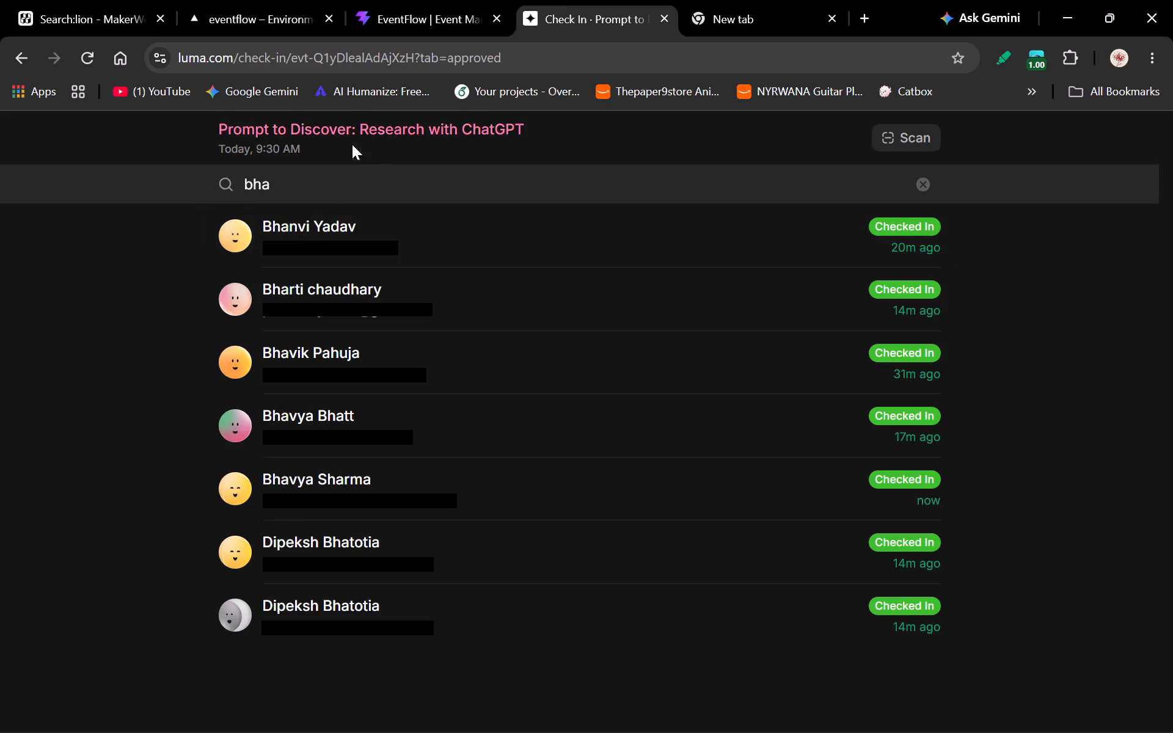
pyautogui.doubleClick(320, 181)
pyautogui.write('aditya')
pyautogui.press('space')
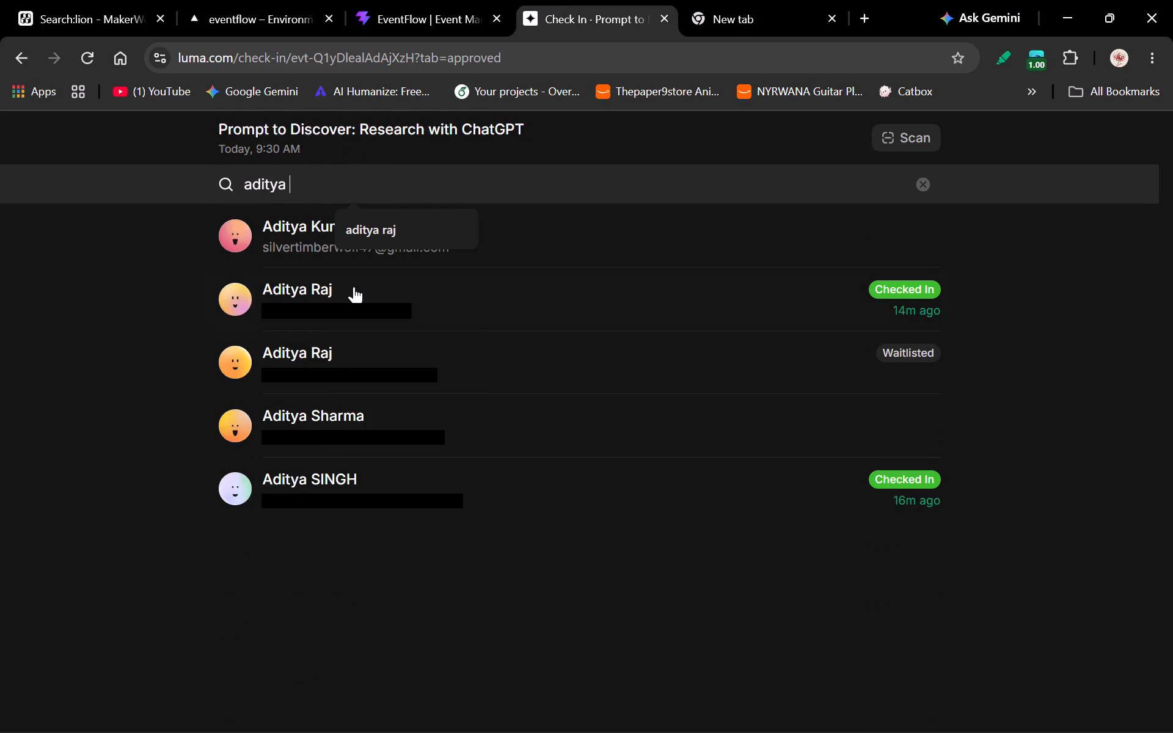
pyautogui.click(384, 353)
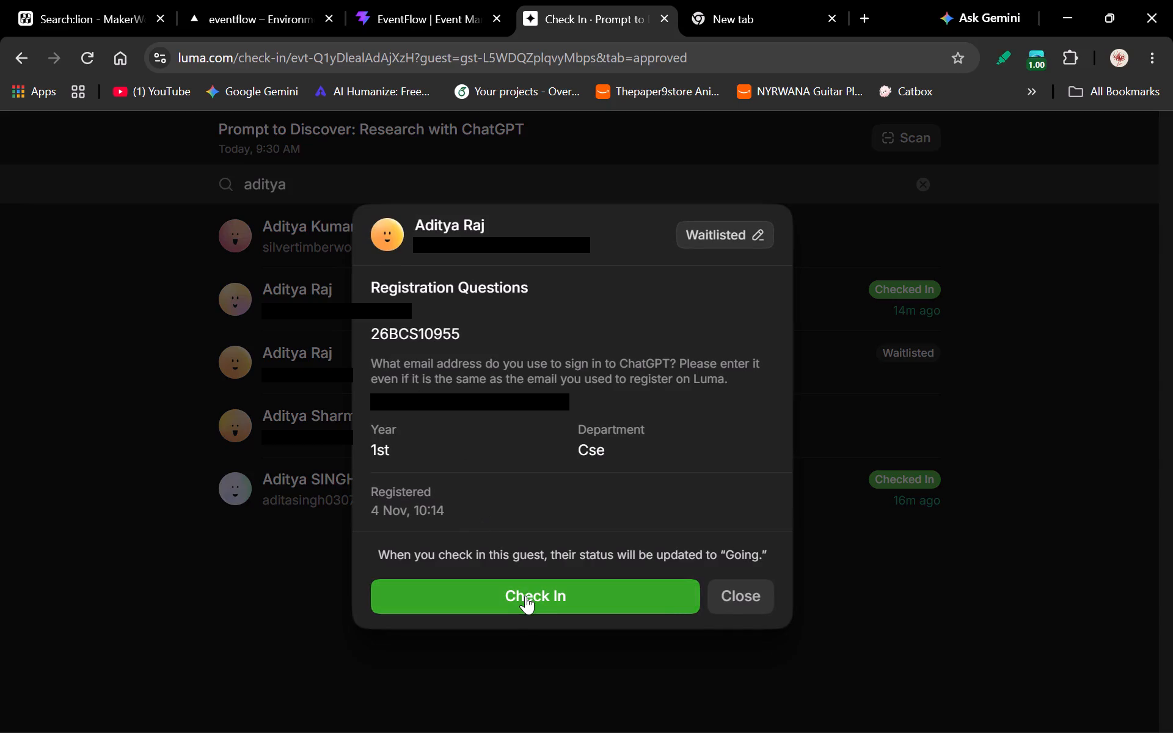
pyautogui.click(525, 596)
# Review the details of the other guest with the same name as the one just checked in, and close them.
pyautogui.click(323, 299)
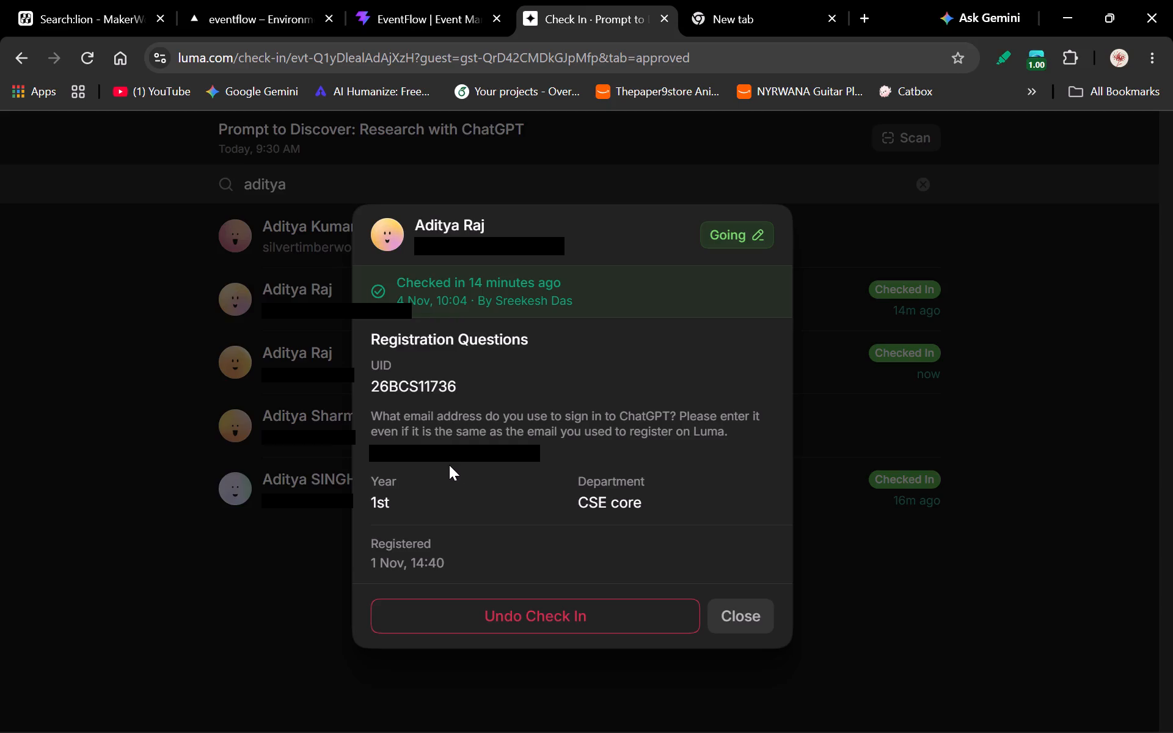
pyautogui.click(190, 334)
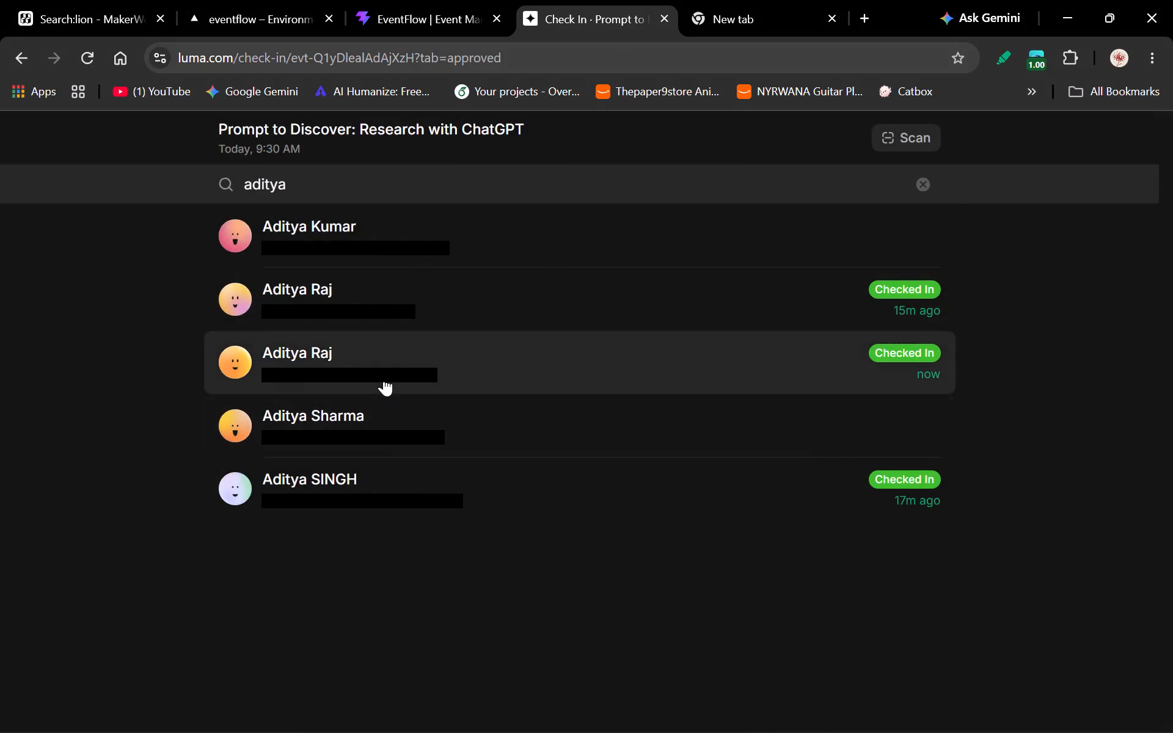
# Replace the guest search with "ragha", and try the spellings "raga" and "ragh".
pyautogui.doubleClick(309, 187)
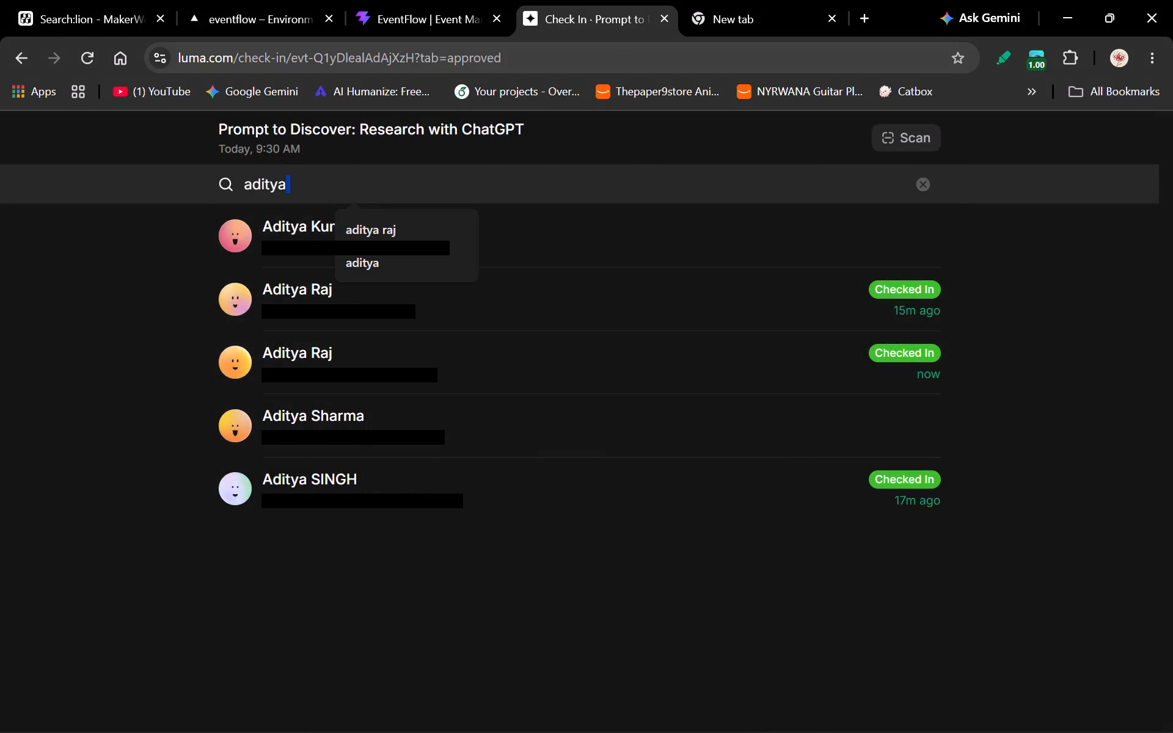
pyautogui.doubleClick(309, 187)
pyautogui.click(309, 187)
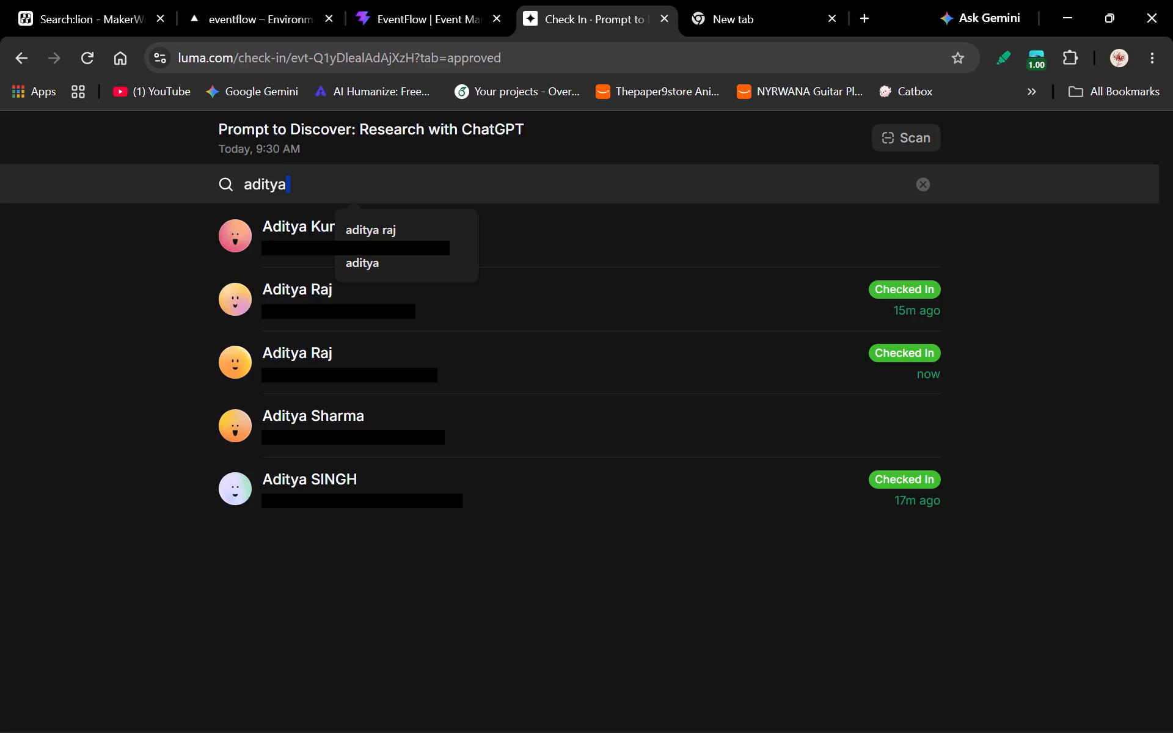
pyautogui.press('BackSpace')
pyautogui.press('BackSpace')
pyautogui.press('BackSpace')
pyautogui.press('BackSpace')
pyautogui.press('BackSpace')
pyautogui.press('BackSpace')
pyautogui.press('BackSpace')
pyautogui.press('BackSpace')
pyautogui.press('BackSpace')
pyautogui.press('BackSpace')
pyautogui.press('BackSpace')
pyautogui.press('BackSpace')
pyautogui.press('BackSpace')
pyautogui.press('BackSpace')
pyautogui.press('BackSpace')
pyautogui.press('BackSpace')
pyautogui.press('BackSpace')
pyautogui.write('ragha')
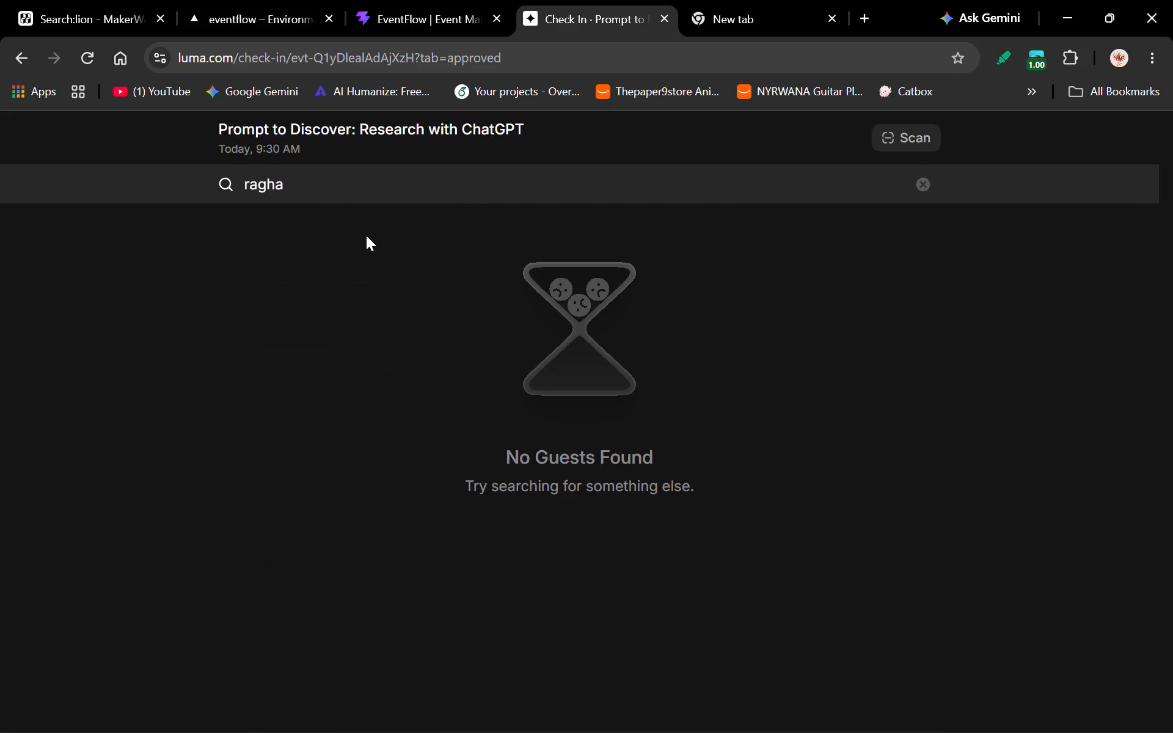
pyautogui.press('BackSpace')
pyautogui.press('BackSpace')
pyautogui.press('a')
pyautogui.press('BackSpace')
pyautogui.press('h')
# Search the guest list for "ans", check in the guest listed only as Anshu, and clear the search.
pyautogui.press('BackSpace')
pyautogui.press('BackSpace')
pyautogui.press('BackSpace')
pyautogui.press('BackSpace')
pyautogui.press('BackSpace')
pyautogui.press('BackSpace')
pyautogui.press('BackSpace')
pyautogui.press('BackSpace')
pyautogui.press('BackSpace')
pyautogui.press('BackSpace')
pyautogui.press('BackSpace')
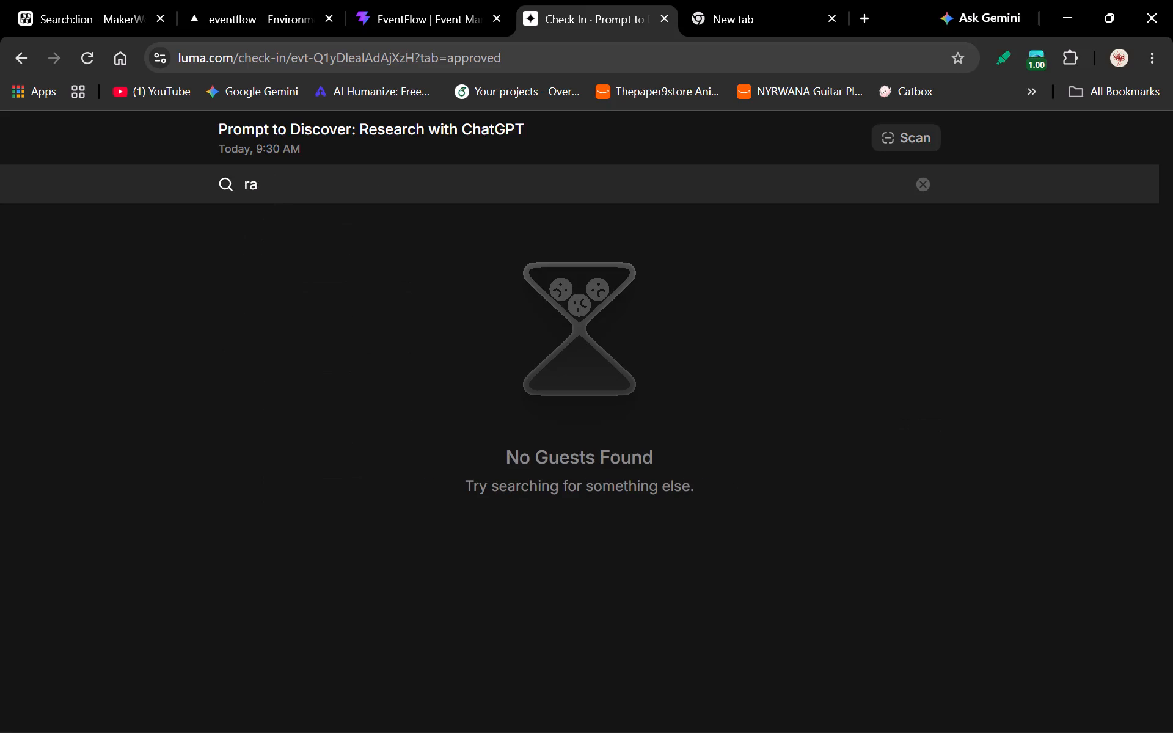
pyautogui.write('ans')
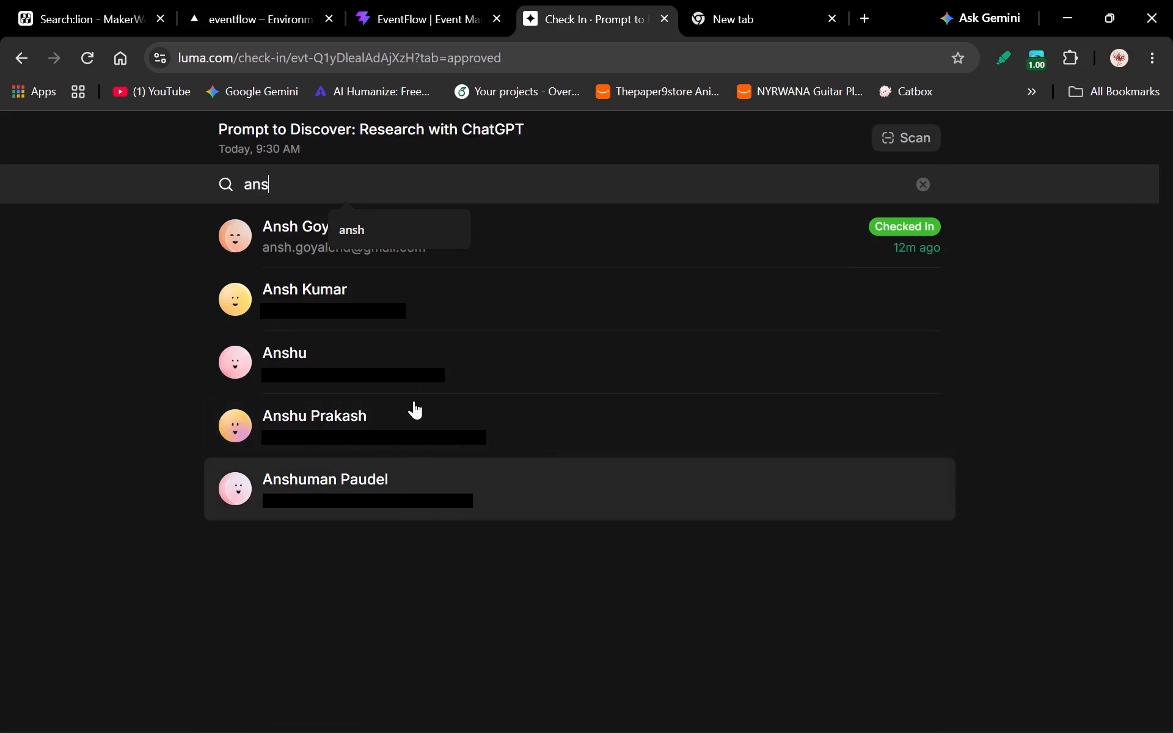
pyautogui.click(384, 362)
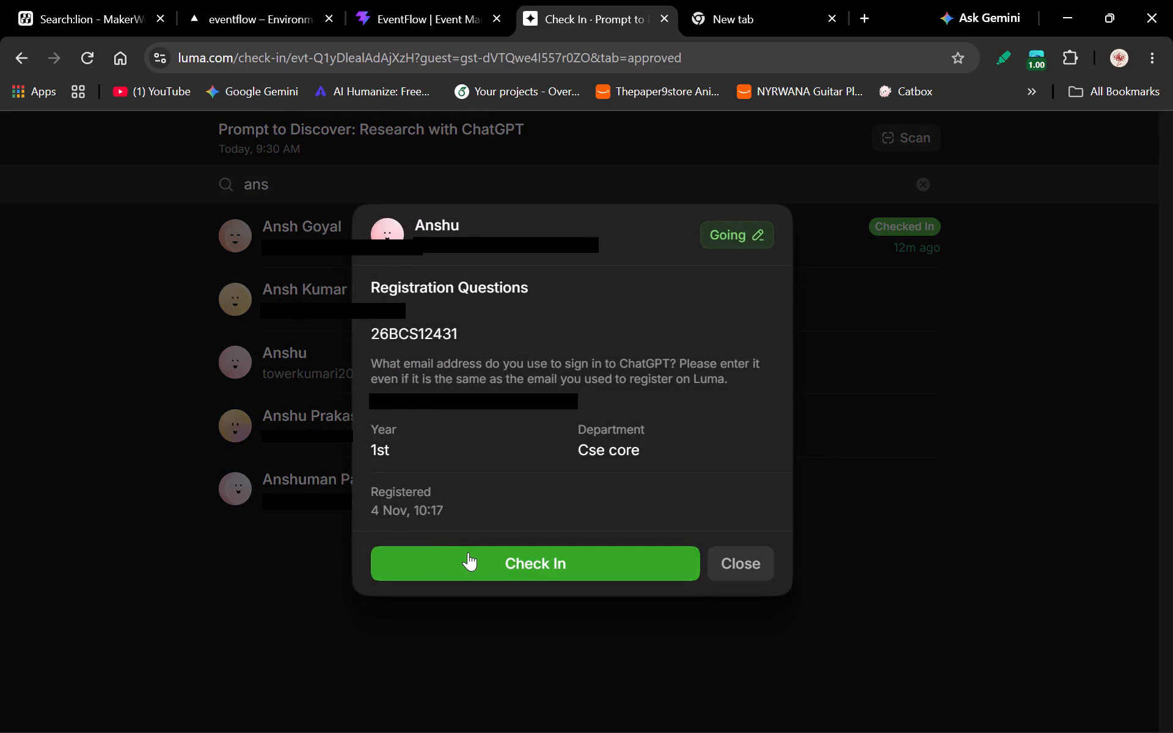
pyautogui.click(468, 552)
pyautogui.doubleClick(370, 192)
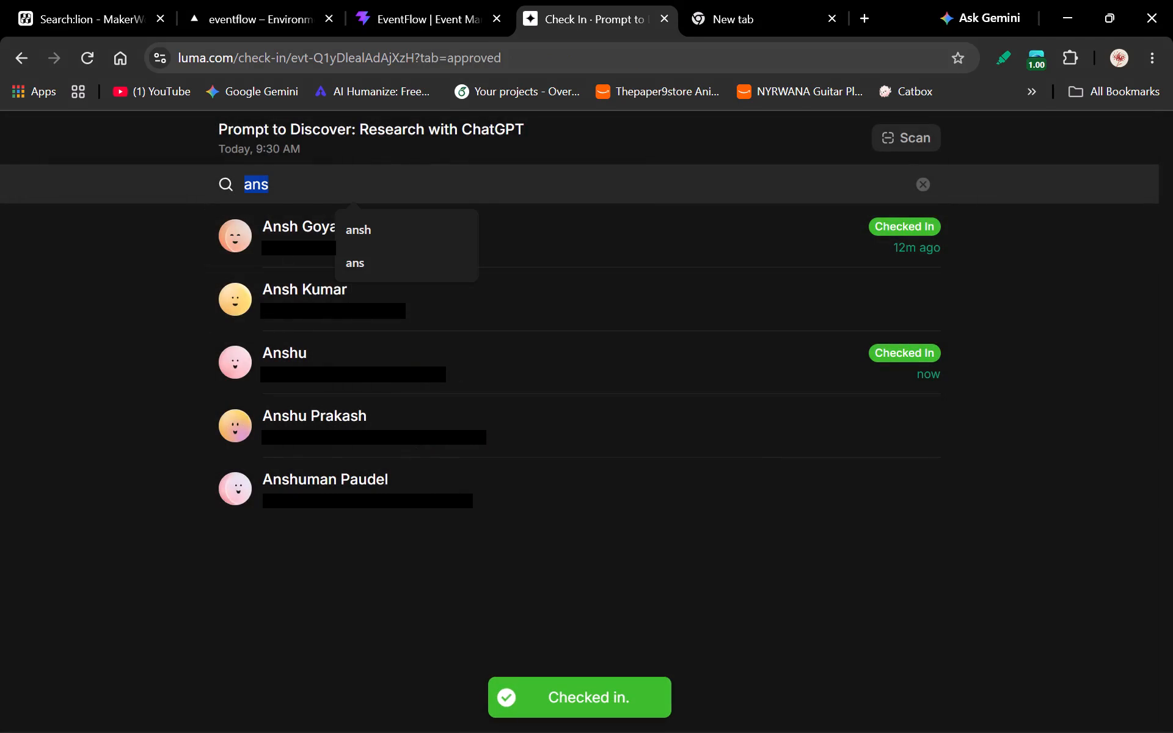
pyautogui.press('BackSpace')
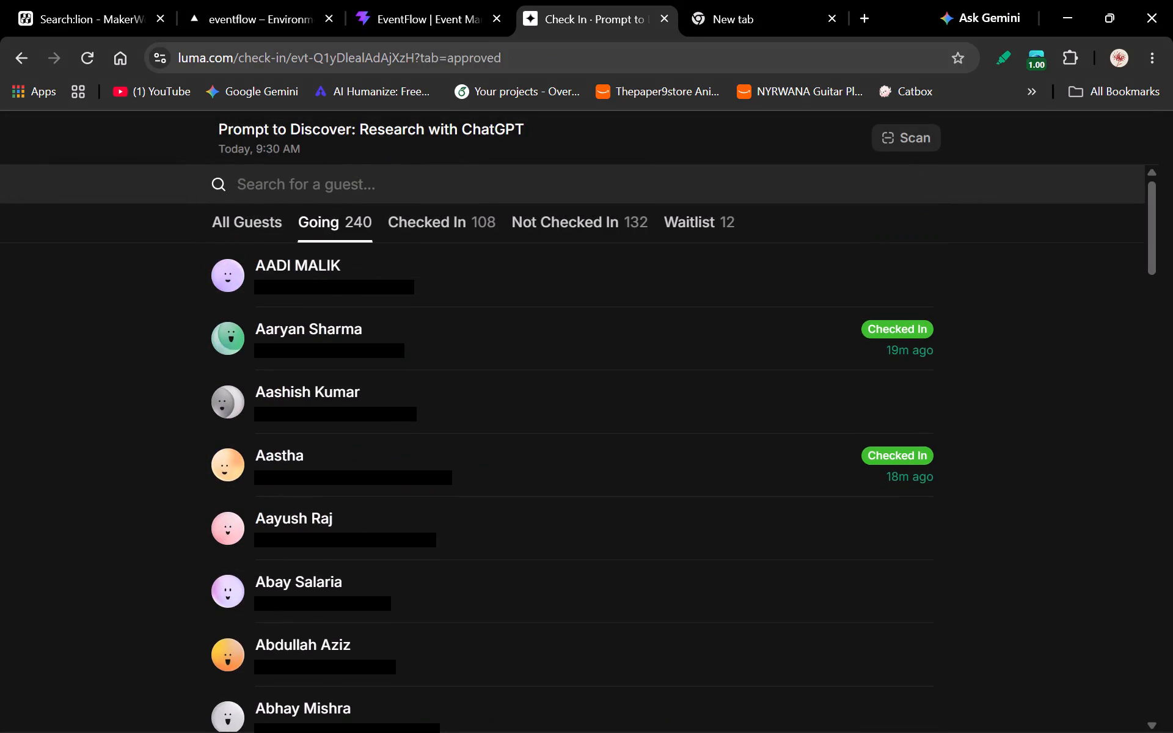
# Search the guest list for "harsh" and check in the first match, the 1st-year guest from the UIC department.
pyautogui.write('harsh')
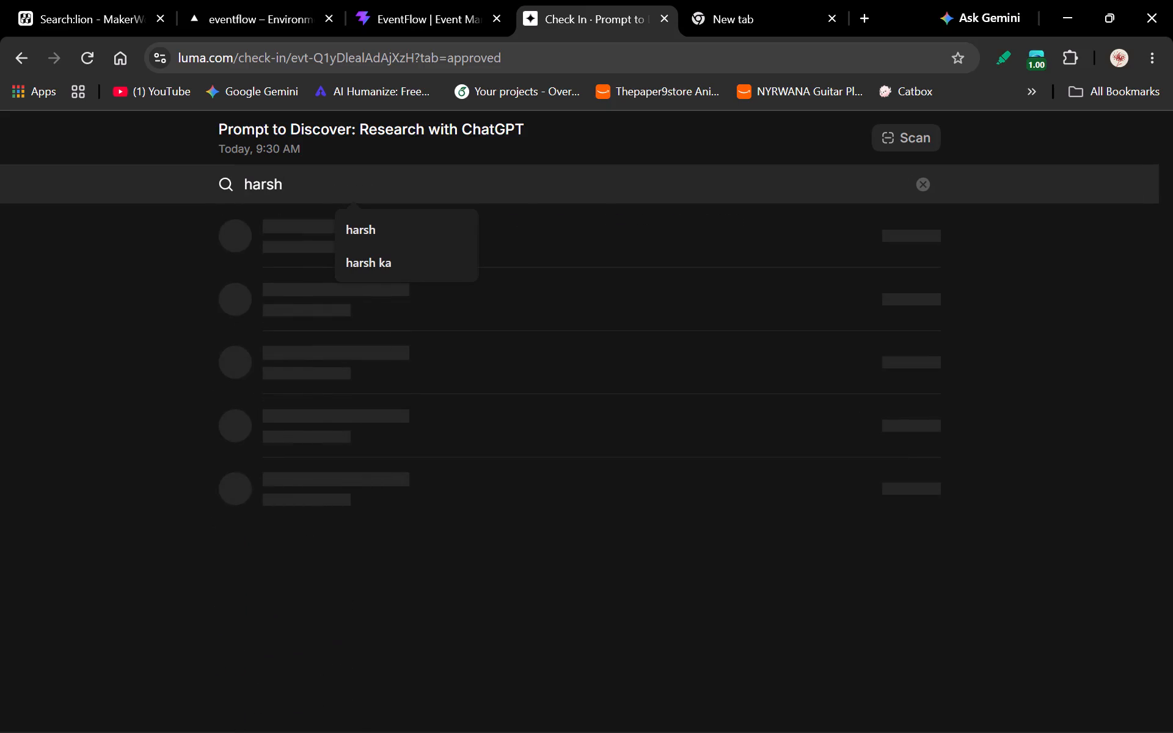
pyautogui.click(288, 249)
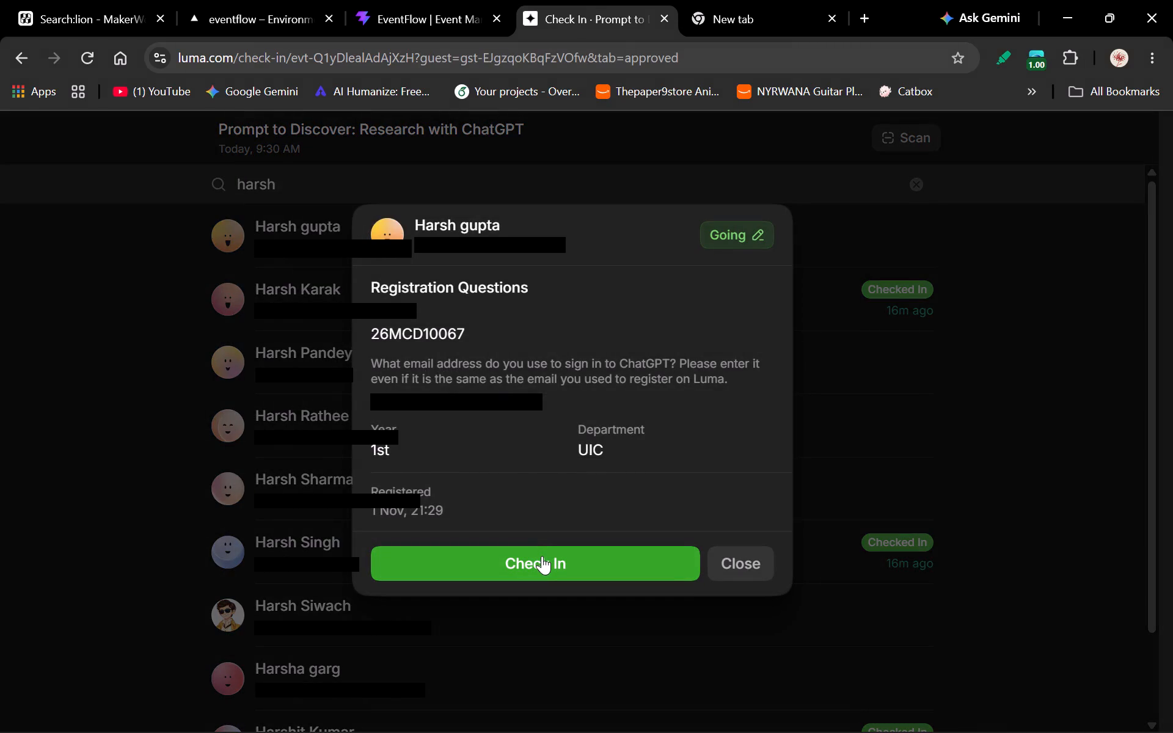
pyautogui.click(542, 556)
# Replace the guest search with "shau" and check in the matching 1st-year MCA guest who is not yet checked in.
pyautogui.doubleClick(320, 177)
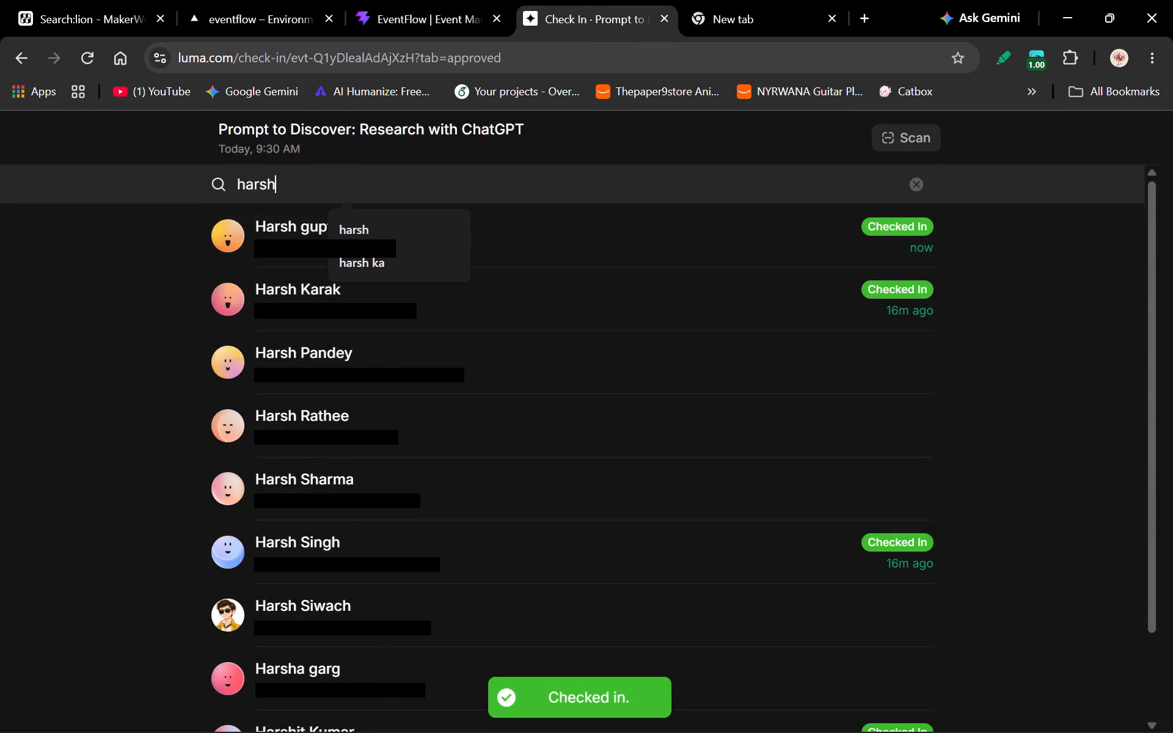
pyautogui.write('sh')
pyautogui.write('au')
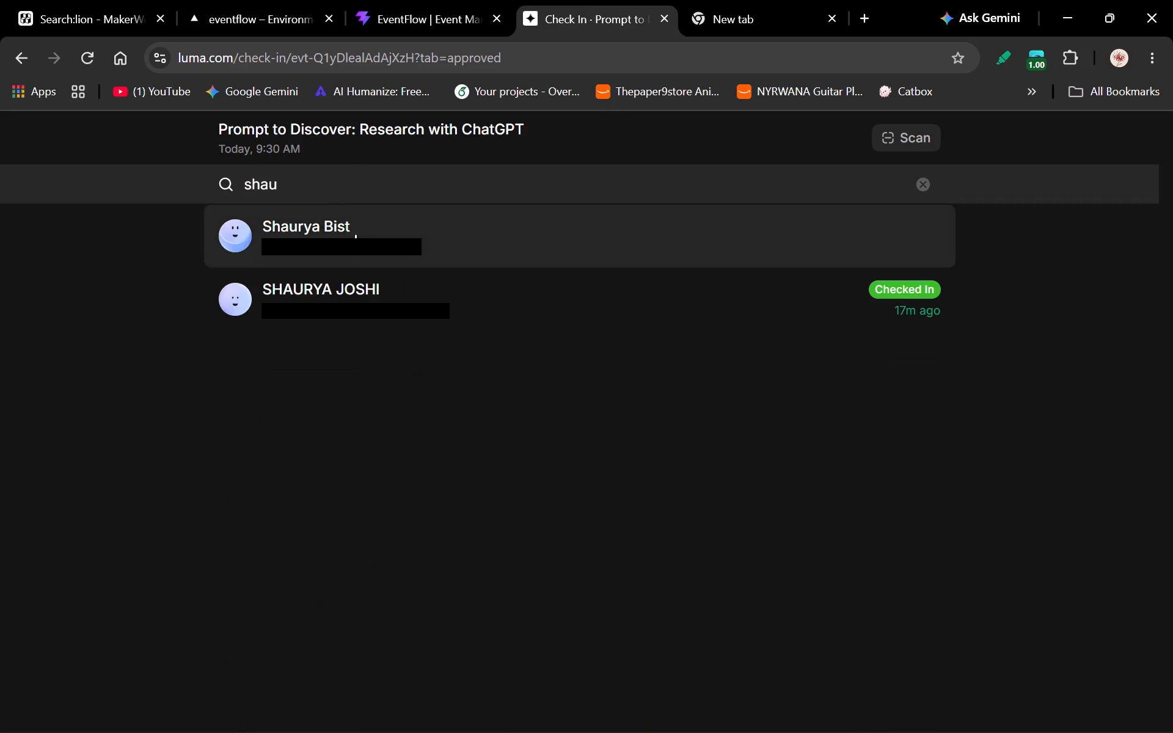
pyautogui.click(356, 234)
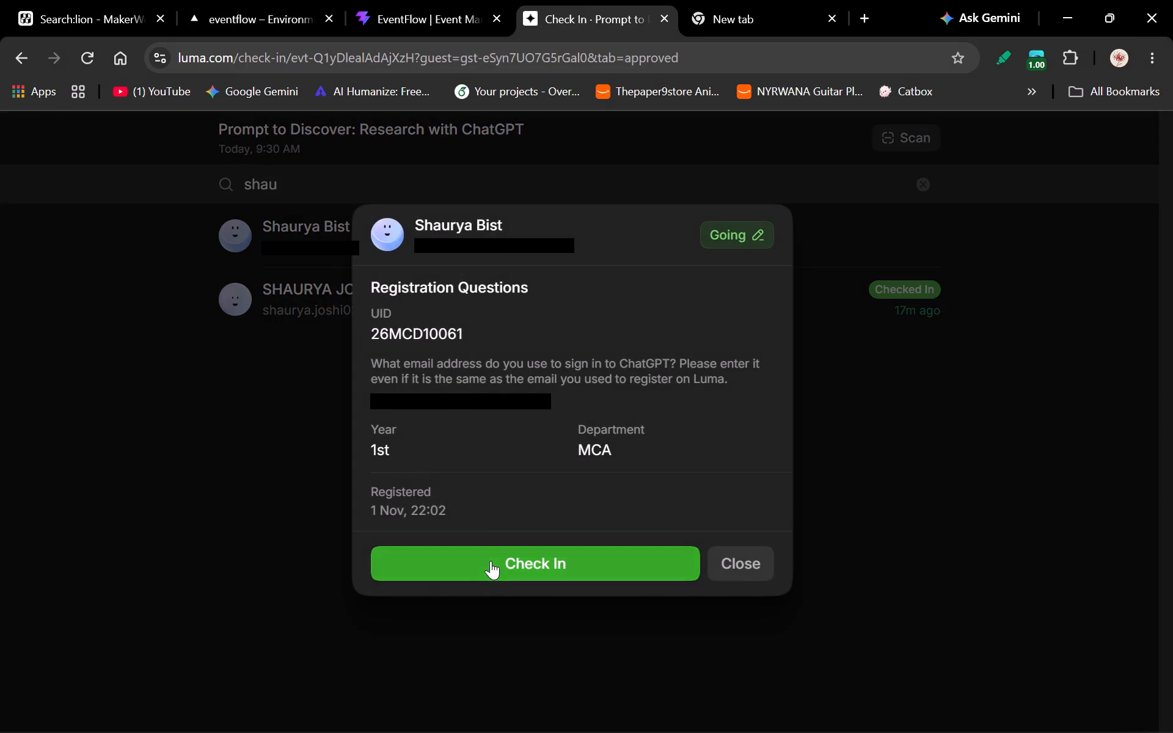
pyautogui.click(491, 561)
# Search the guests for "gand" instead, check in the match from the University Institute of Computing, and clear the search.
pyautogui.doubleClick(334, 188)
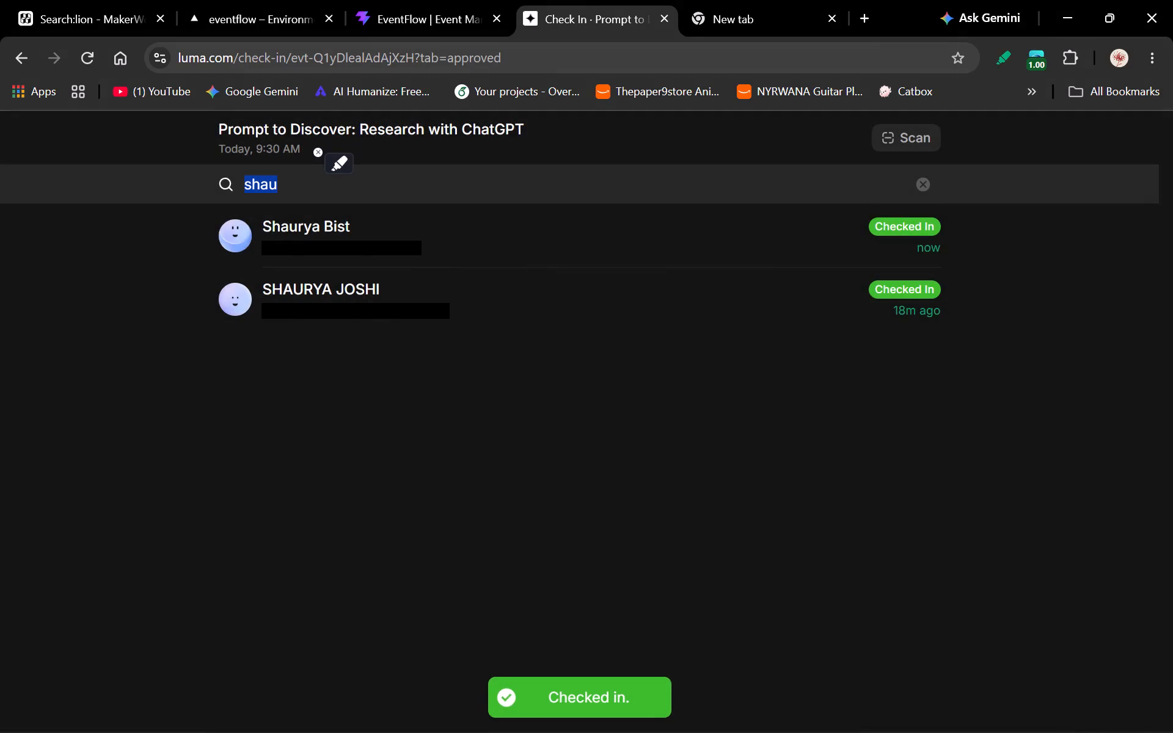
pyautogui.write('gand')
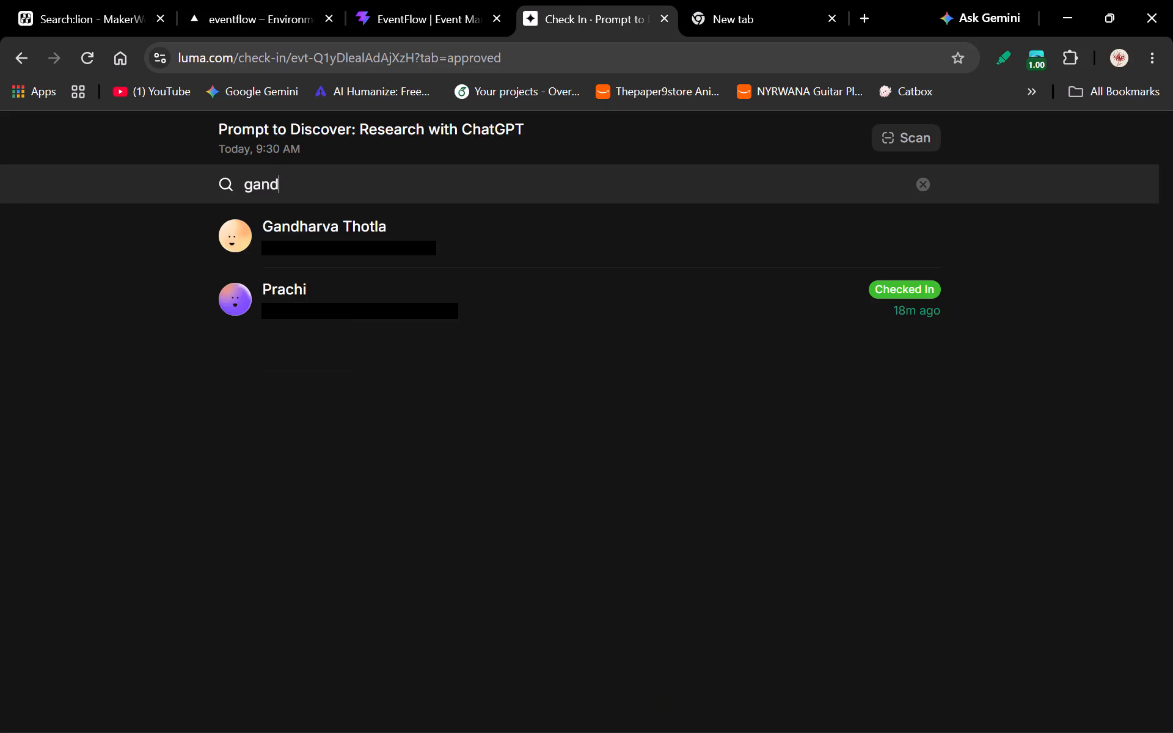
pyautogui.click(374, 228)
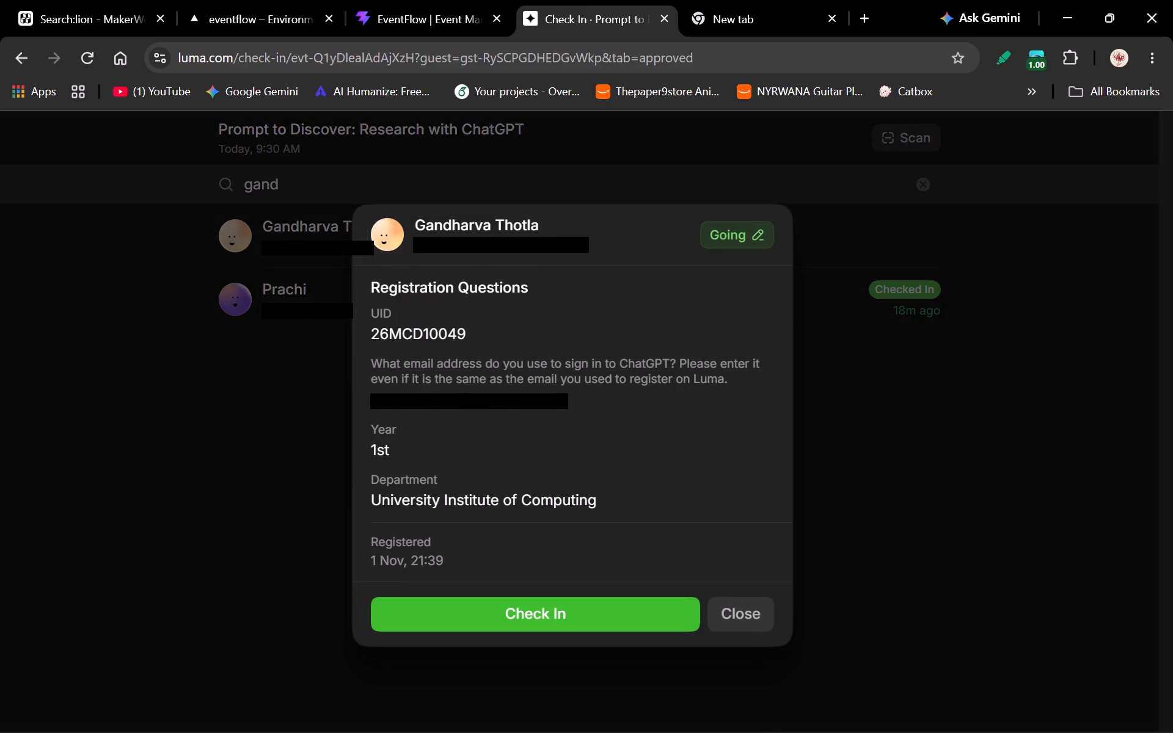
pyautogui.click(490, 613)
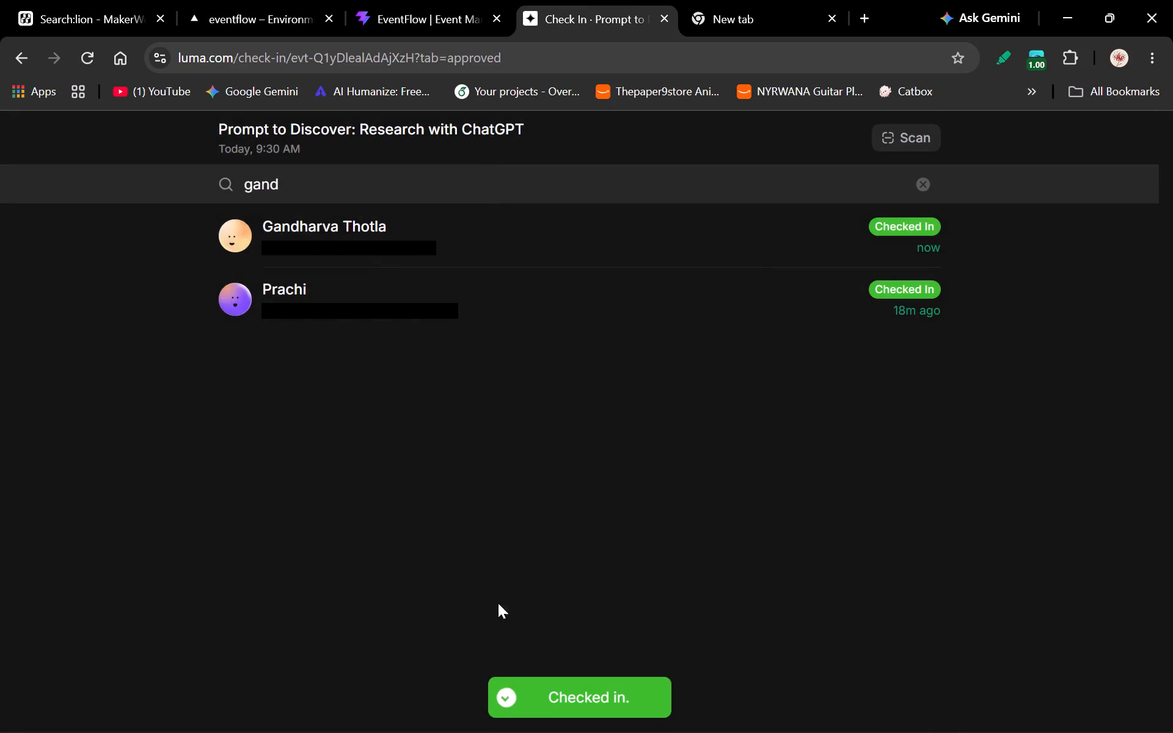
pyautogui.doubleClick(290, 186)
pyautogui.press('BackSpace')
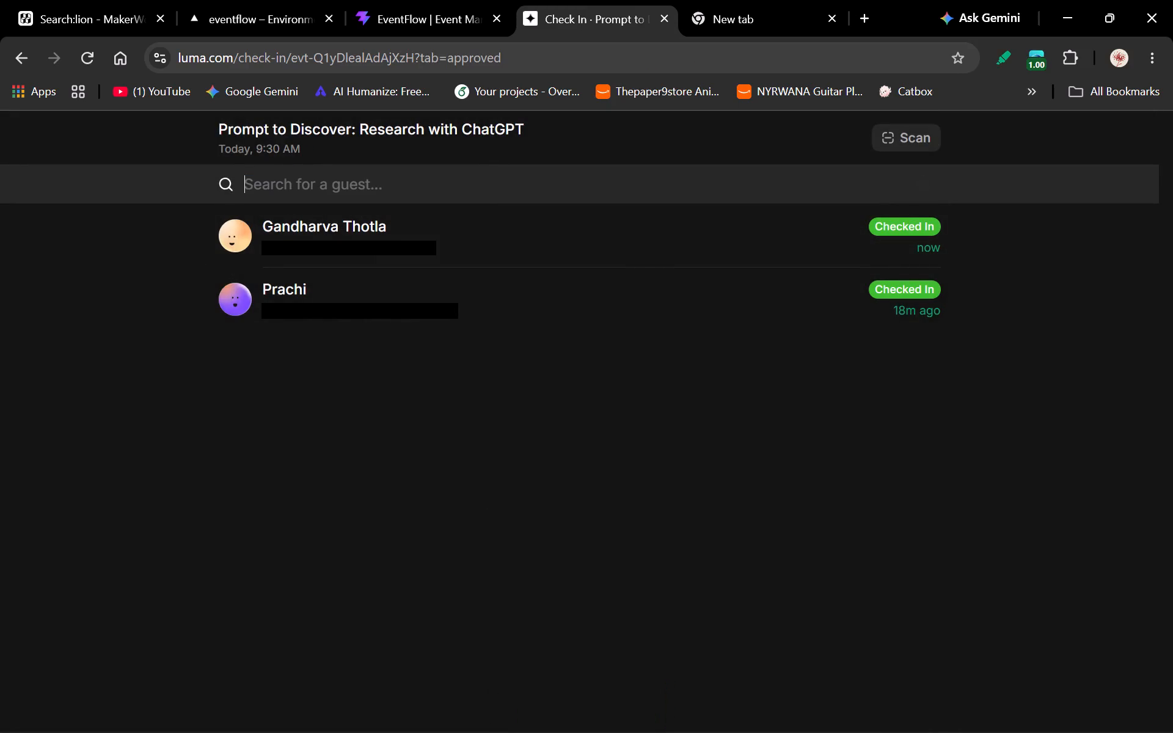
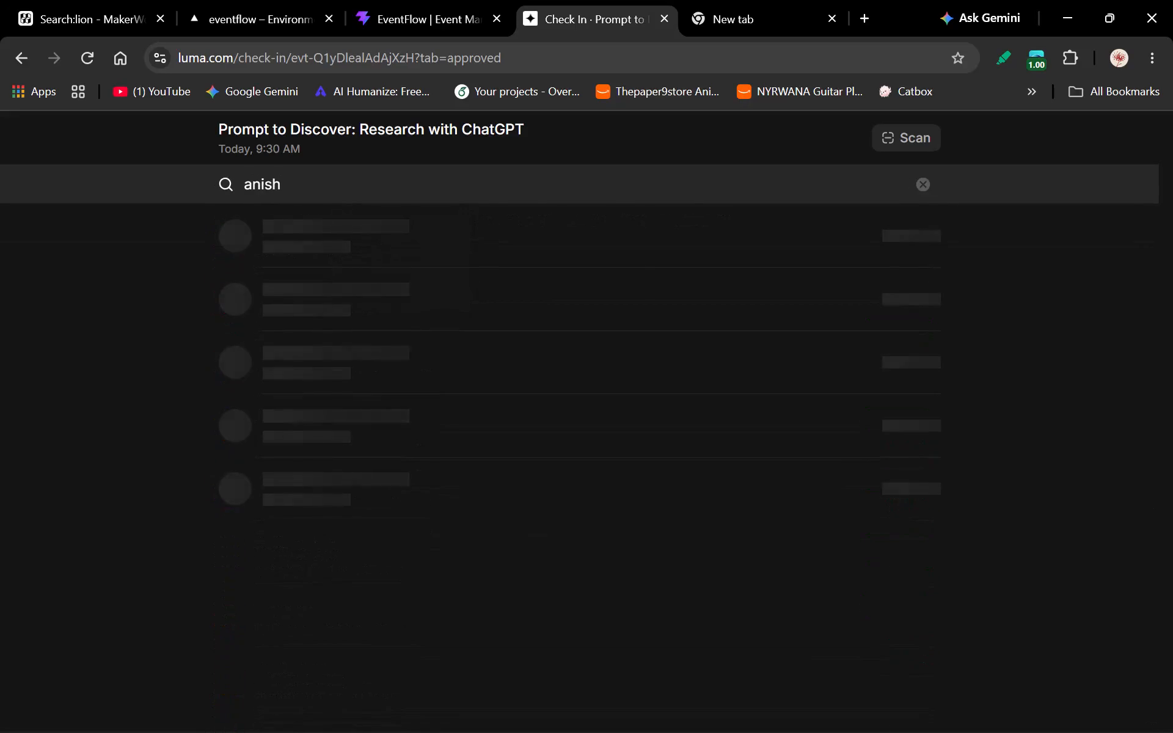
# Check in the guest matching the "anish" search, a 1st-year from the Cse core department, and clear the search.
pyautogui.click(510, 224)
pyautogui.click(545, 553)
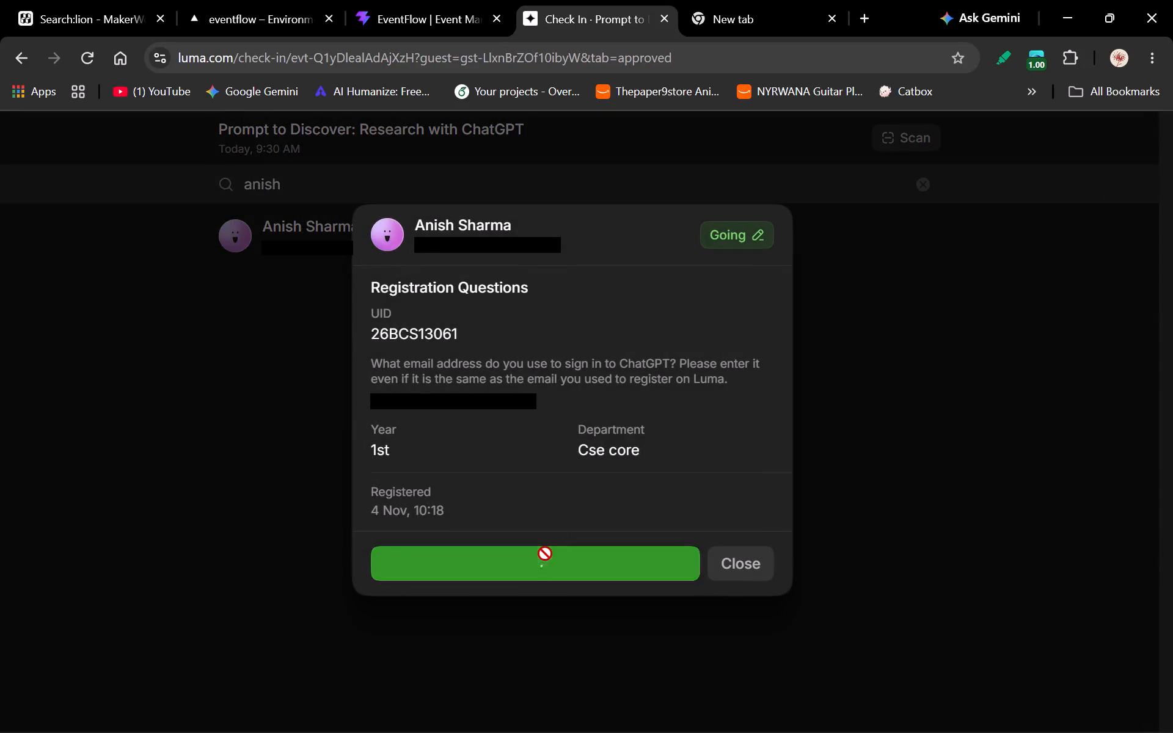
pyautogui.doubleClick(372, 176)
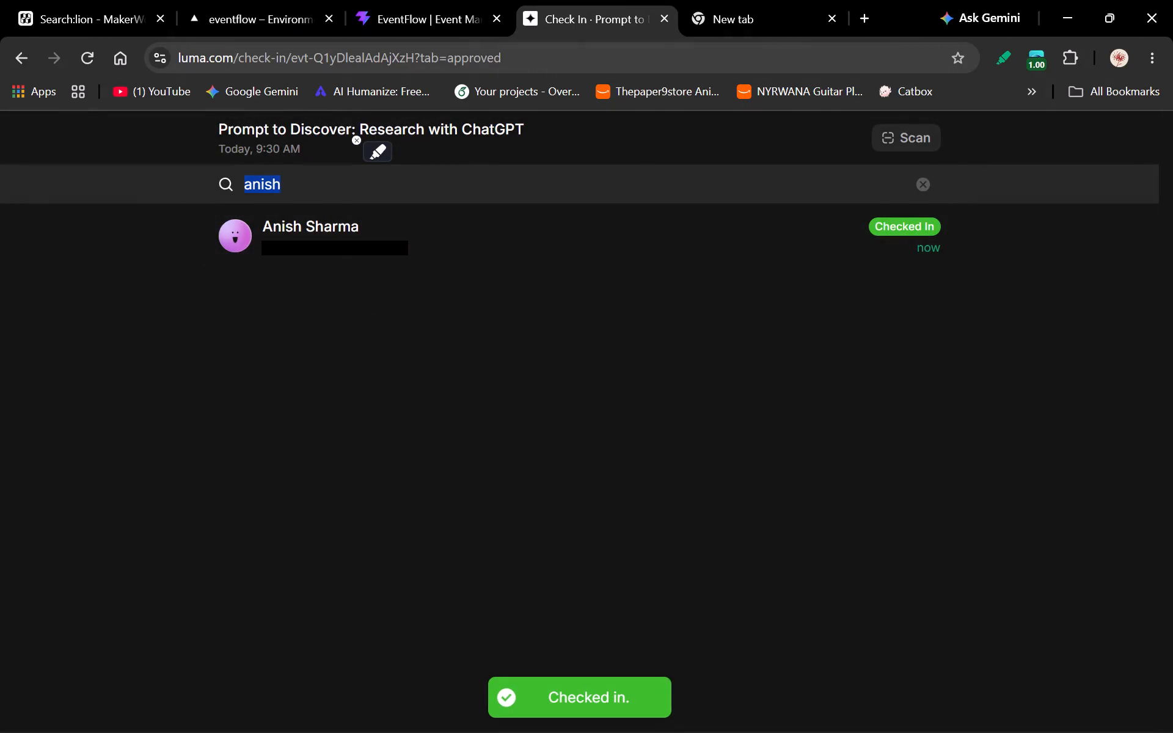
pyautogui.press('BackSpace')
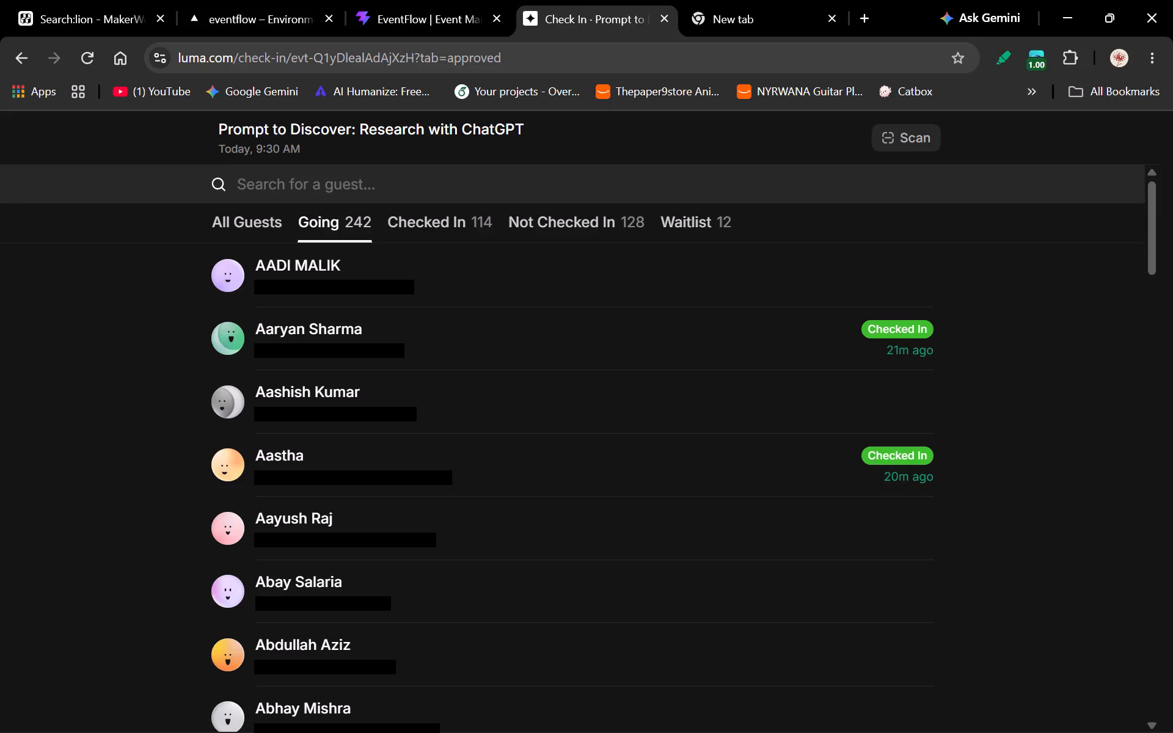
# Search the guest list for "gaur" and for "raga" in turn, and clear the search.
pyautogui.write('gaur')
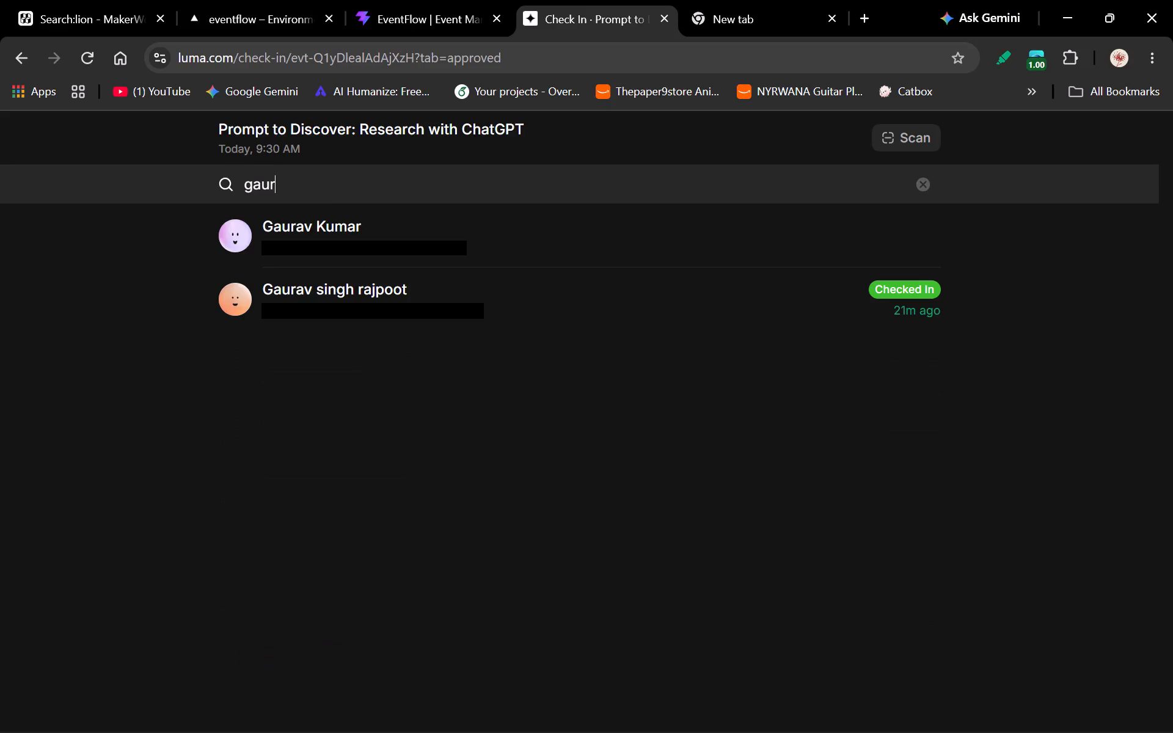
pyautogui.press('BackSpace')
pyautogui.press('BackSpace')
pyautogui.press('BackSpace')
pyautogui.press('BackSpace')
pyautogui.press('BackSpace')
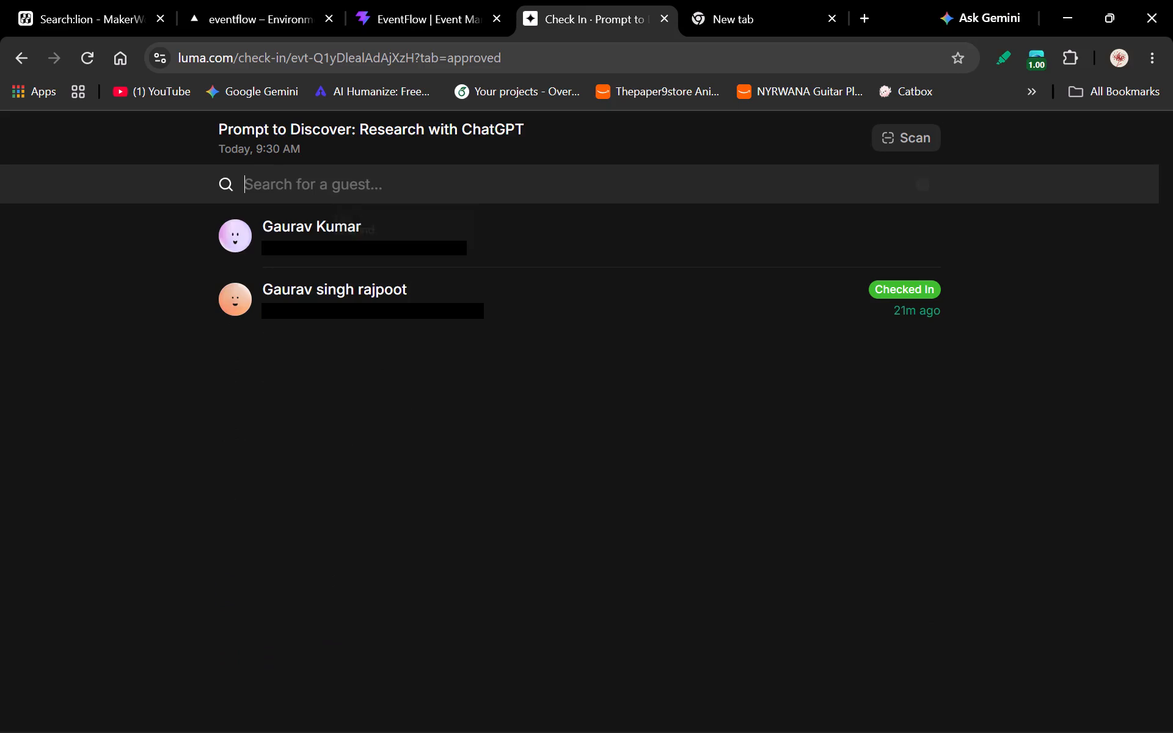
pyautogui.write('raga')
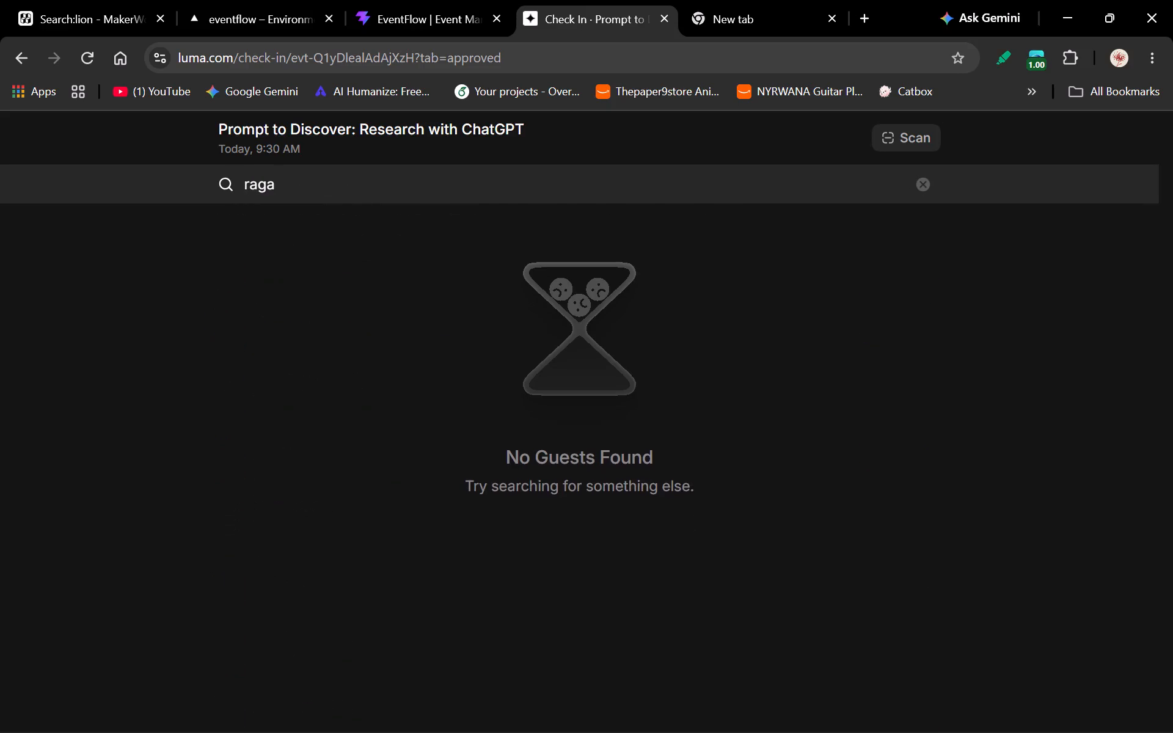
pyautogui.press('BackSpace')
pyautogui.press('BackSpace')
pyautogui.press('BackSpace')
pyautogui.press('BackSpace')
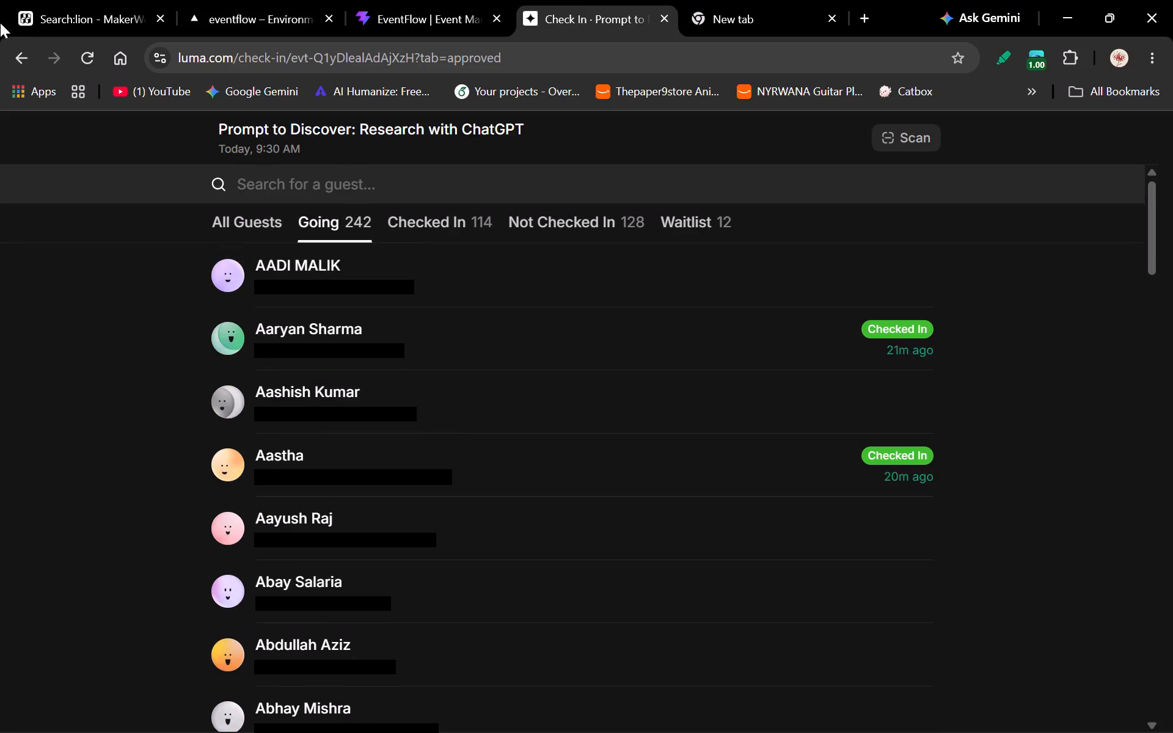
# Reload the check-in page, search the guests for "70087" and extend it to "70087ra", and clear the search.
pyautogui.click(93, 62)
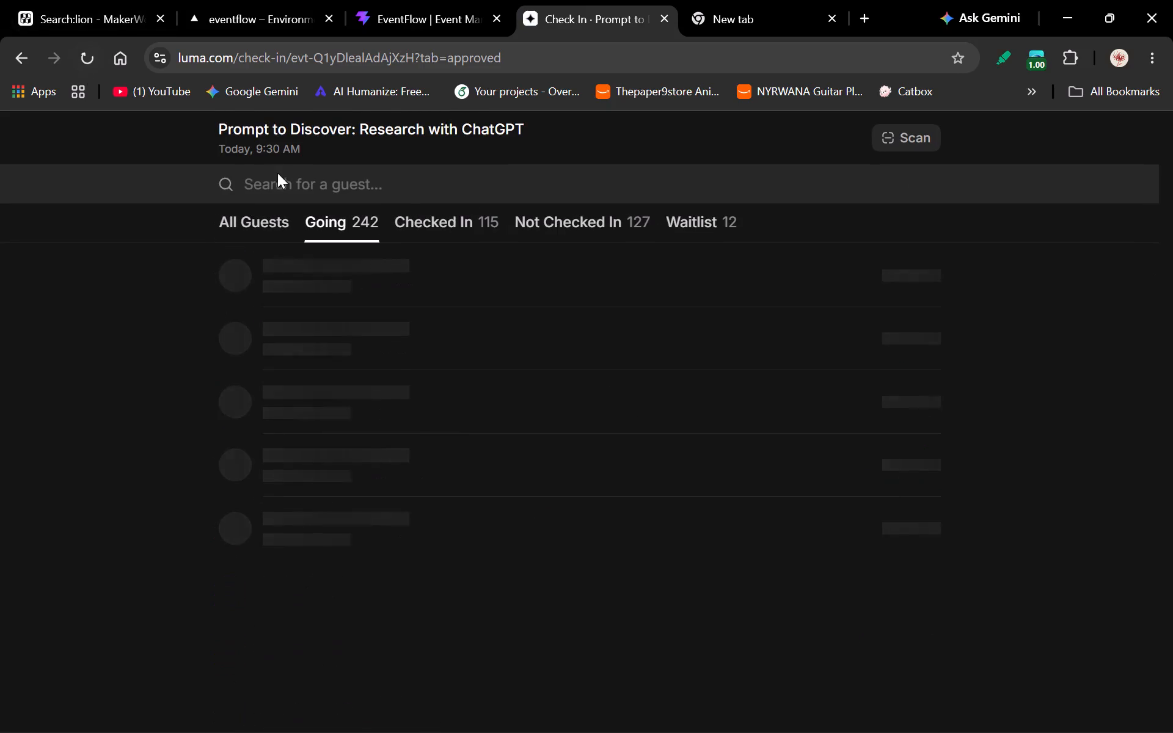
pyautogui.click(302, 188)
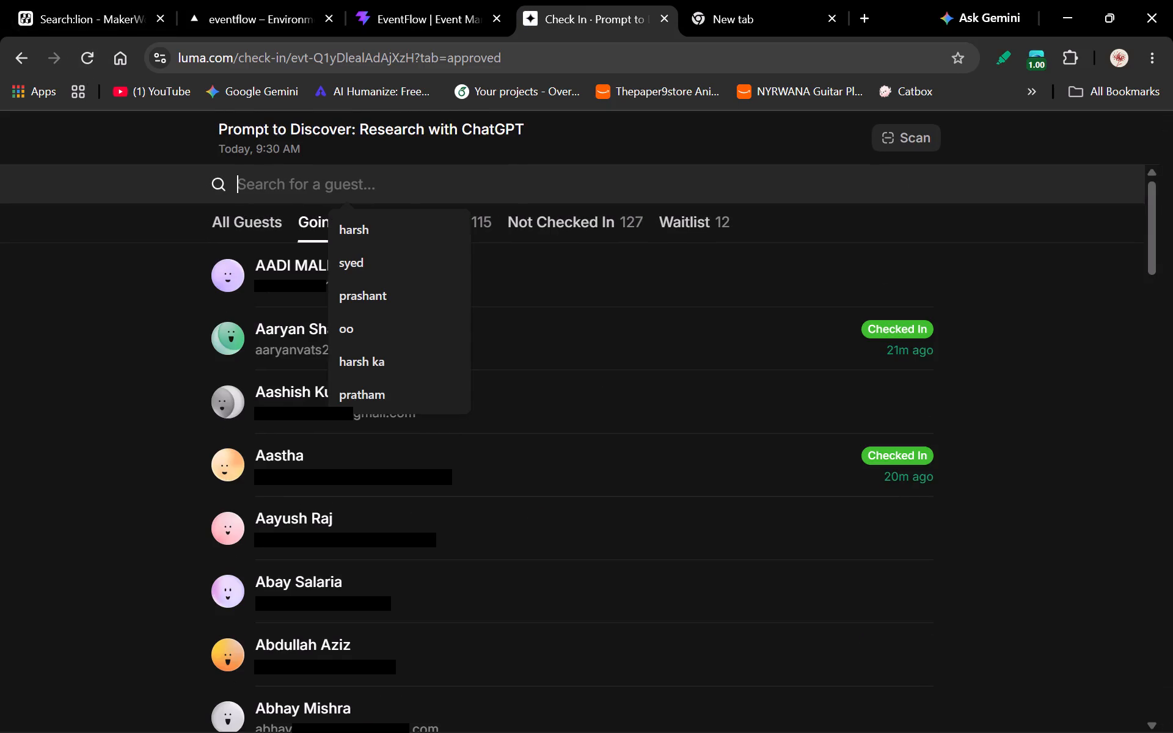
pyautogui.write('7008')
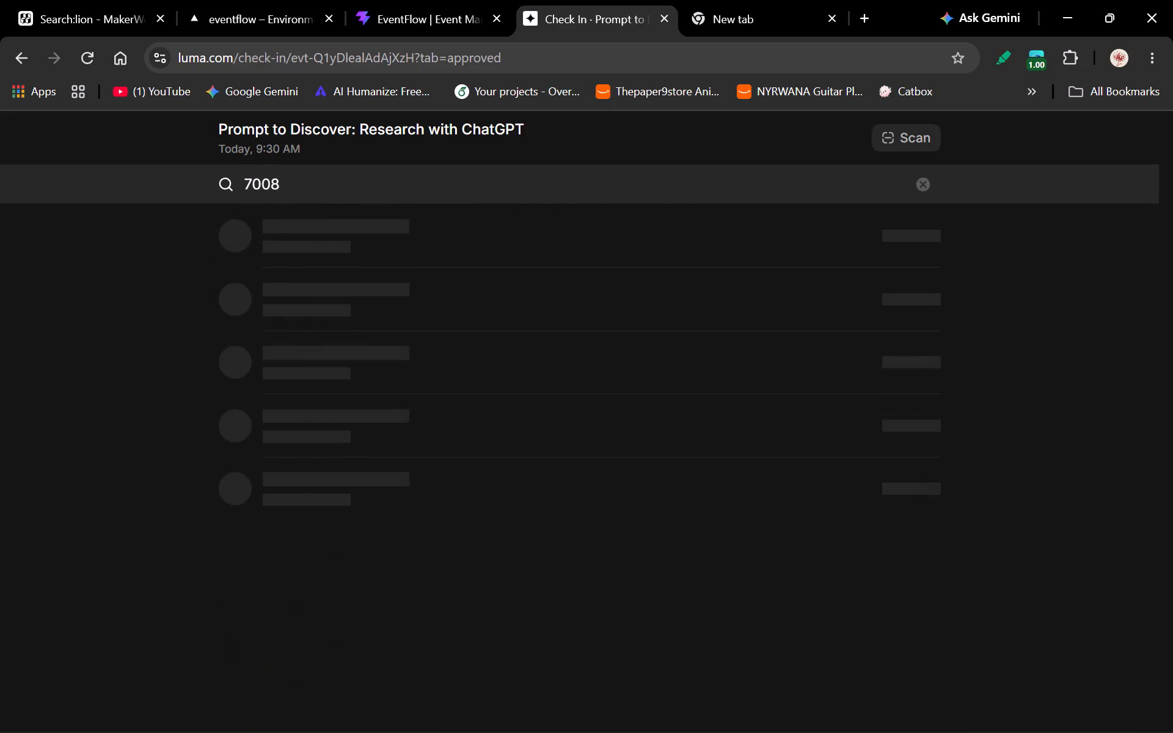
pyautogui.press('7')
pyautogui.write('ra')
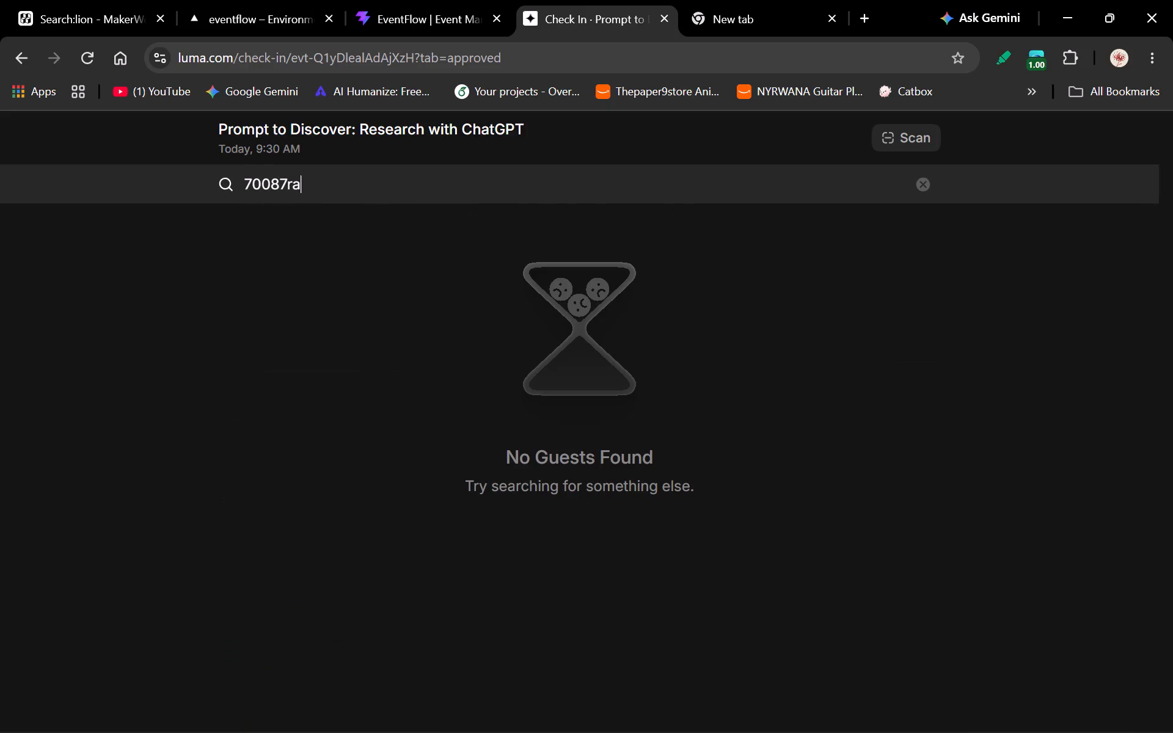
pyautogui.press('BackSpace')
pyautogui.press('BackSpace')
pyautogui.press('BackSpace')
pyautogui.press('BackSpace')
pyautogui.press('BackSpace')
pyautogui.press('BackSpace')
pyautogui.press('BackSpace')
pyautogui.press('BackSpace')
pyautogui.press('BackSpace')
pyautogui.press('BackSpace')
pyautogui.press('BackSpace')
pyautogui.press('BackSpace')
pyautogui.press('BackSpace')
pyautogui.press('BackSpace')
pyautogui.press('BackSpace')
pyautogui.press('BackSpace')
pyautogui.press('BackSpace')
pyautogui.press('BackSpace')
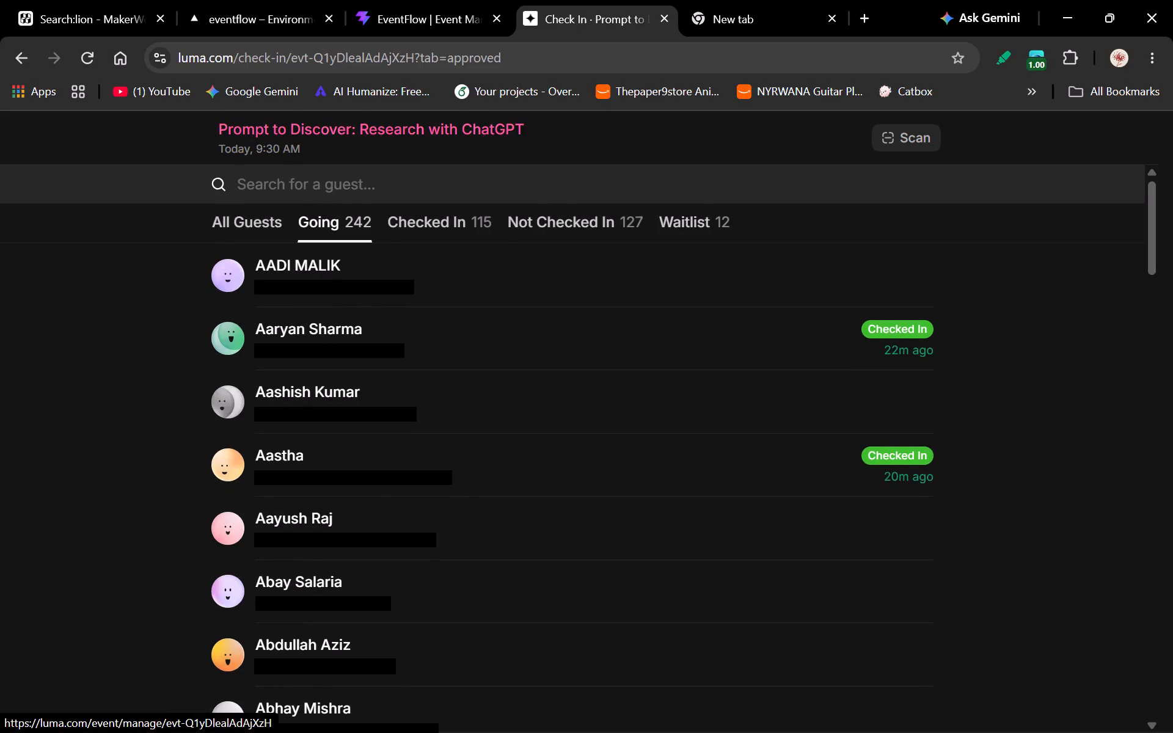
# Look through the checked-in, not-checked-in and waitlisted guests, going down to the end of the waitlist.
pyautogui.click(474, 221)
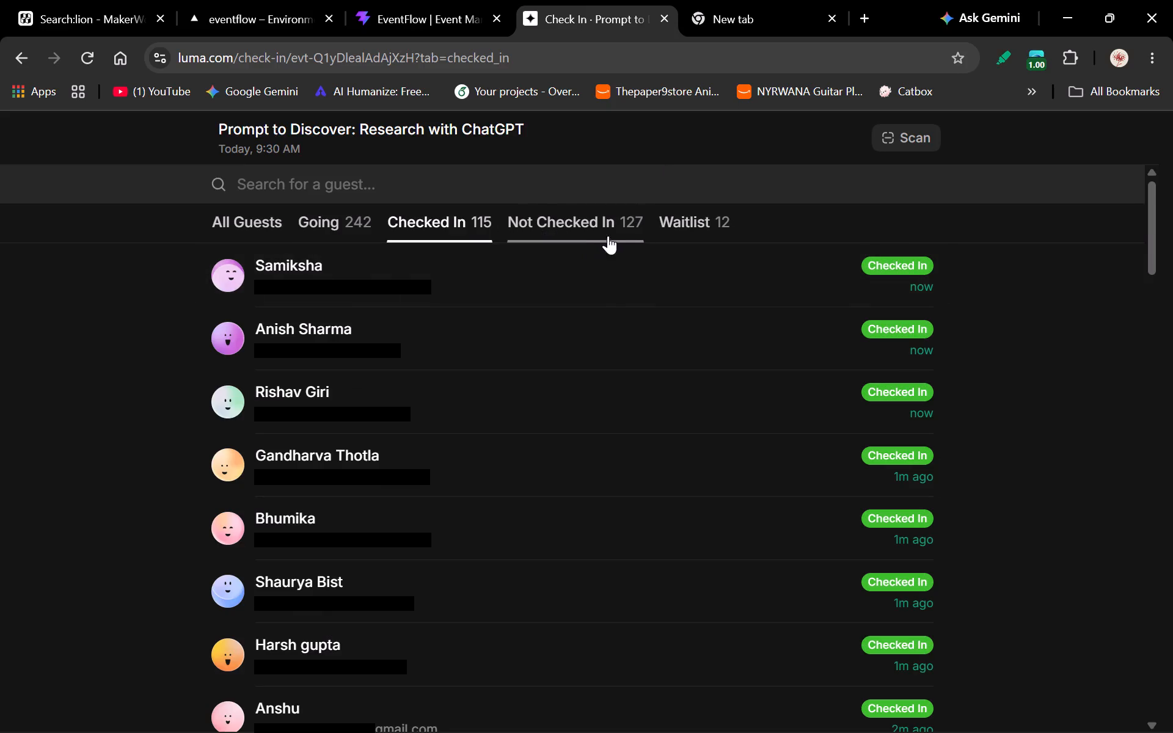
pyautogui.click(618, 220)
pyautogui.click(684, 230)
pyautogui.scroll(-1, 680, 285)
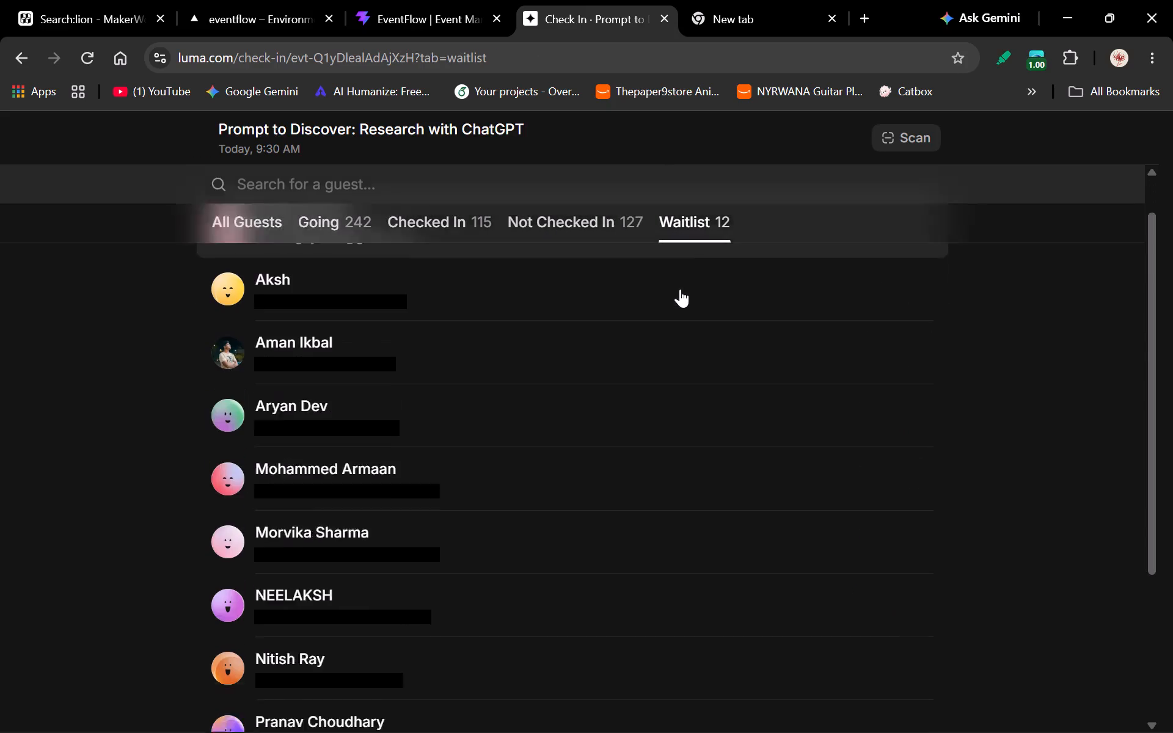
pyautogui.scroll(-5, 680, 289)
pyautogui.scroll(-2, 679, 356)
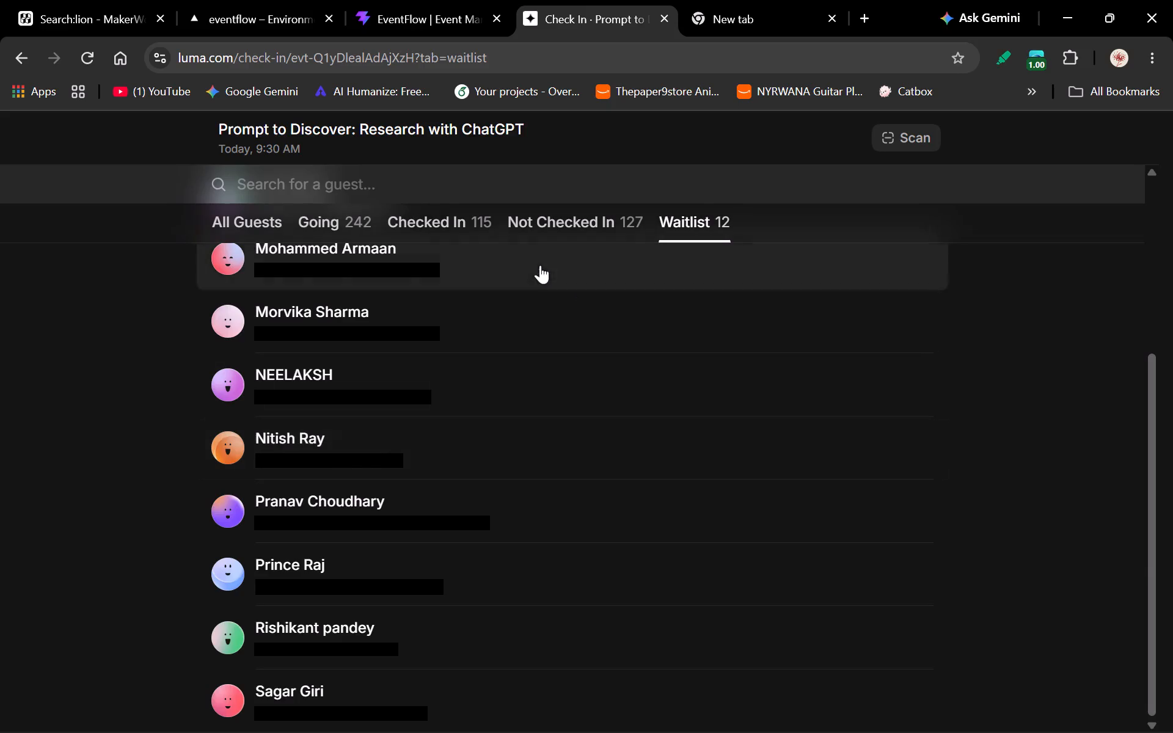
# Search the guests for "harsha", check in the 2nd-year match from BE CSE CORE, and clear the search.
pyautogui.click(407, 188)
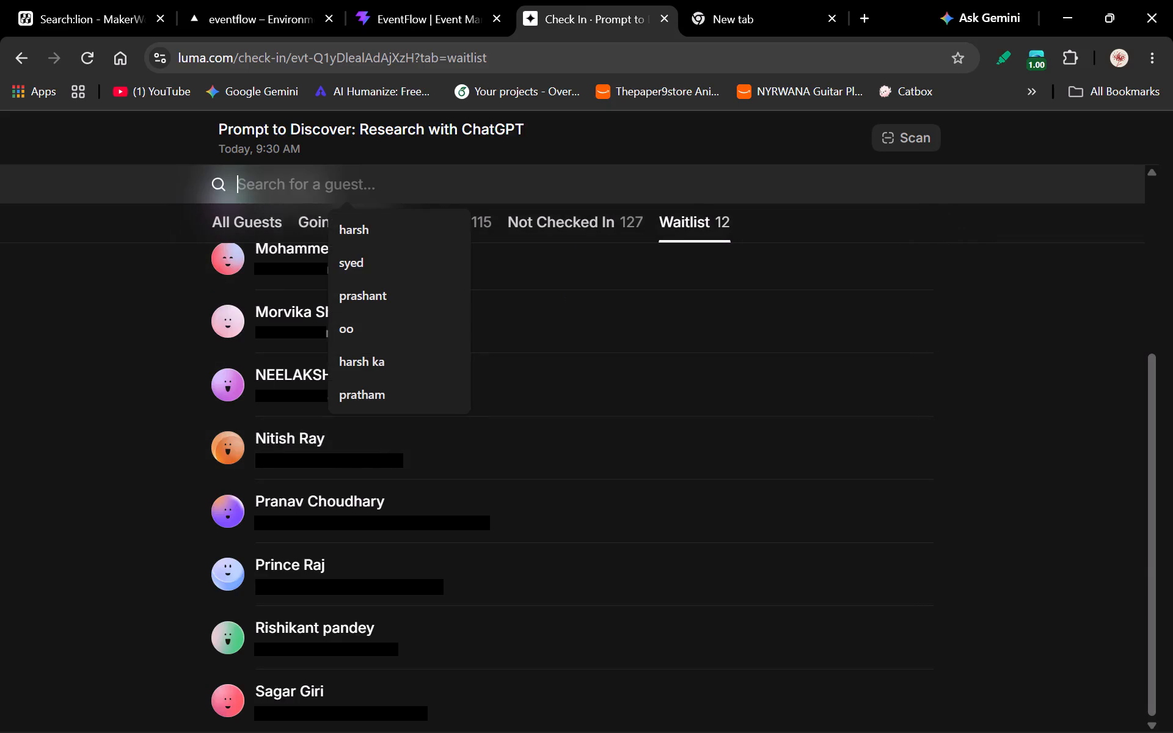
pyautogui.write('har')
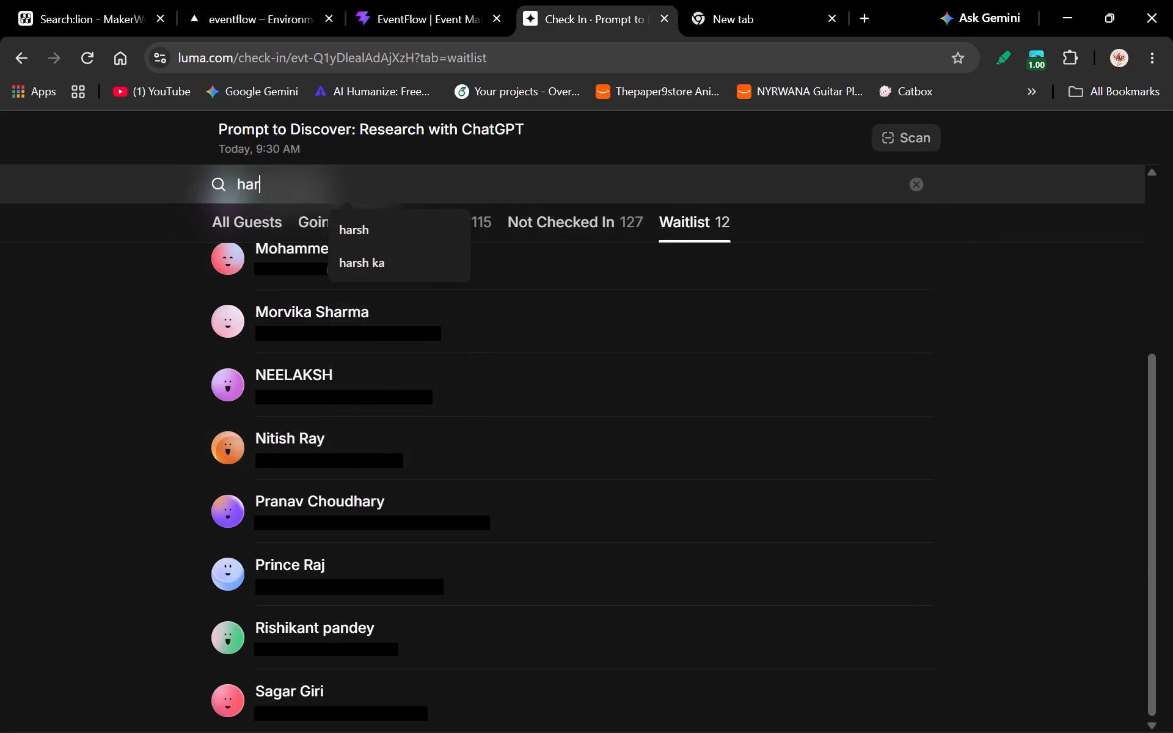
pyautogui.write('sha')
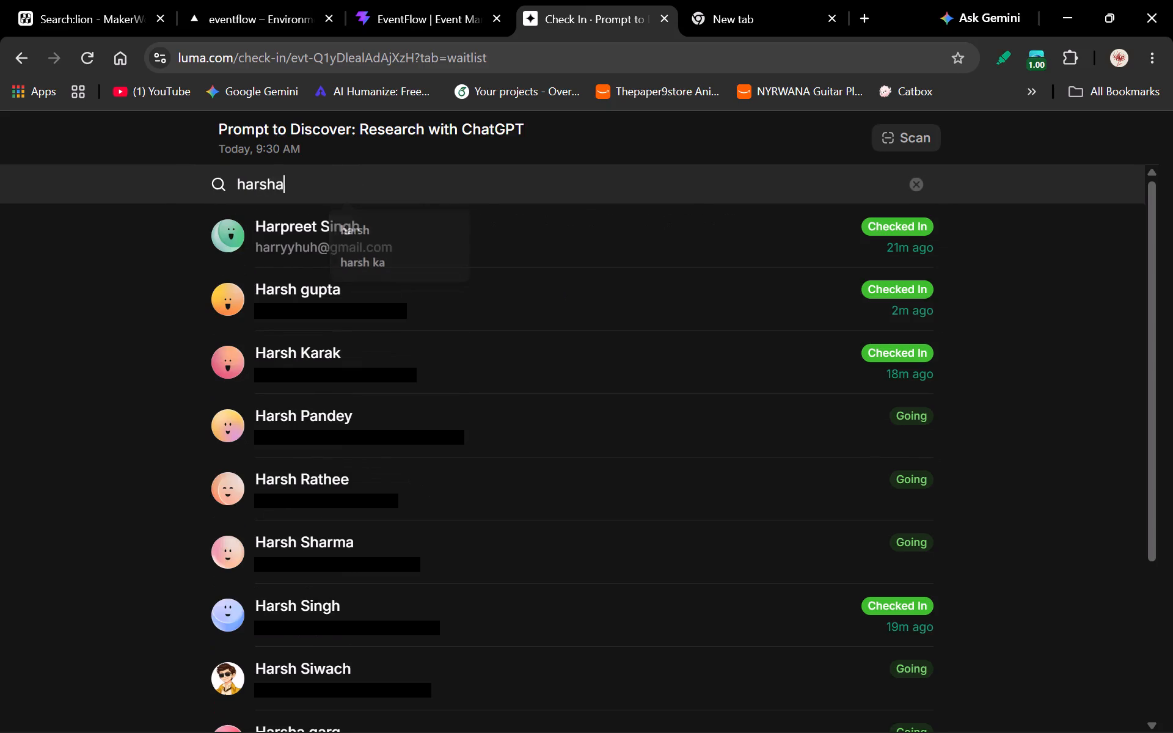
pyautogui.click(389, 253)
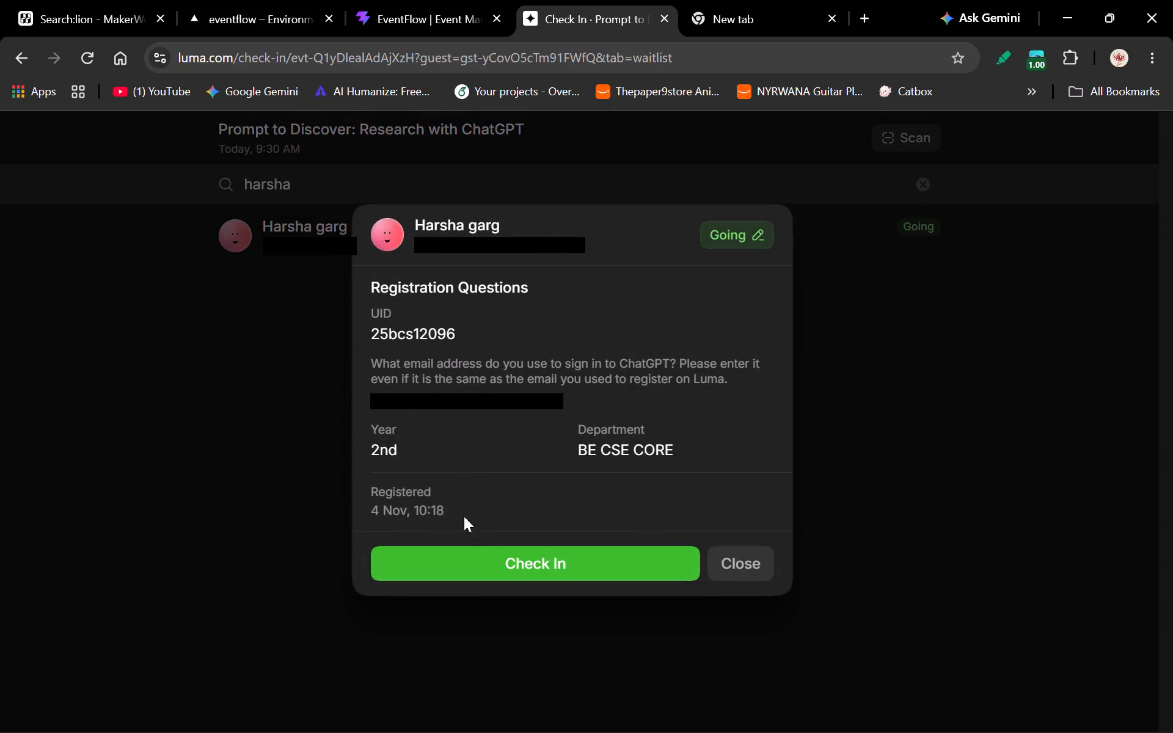
pyautogui.click(477, 553)
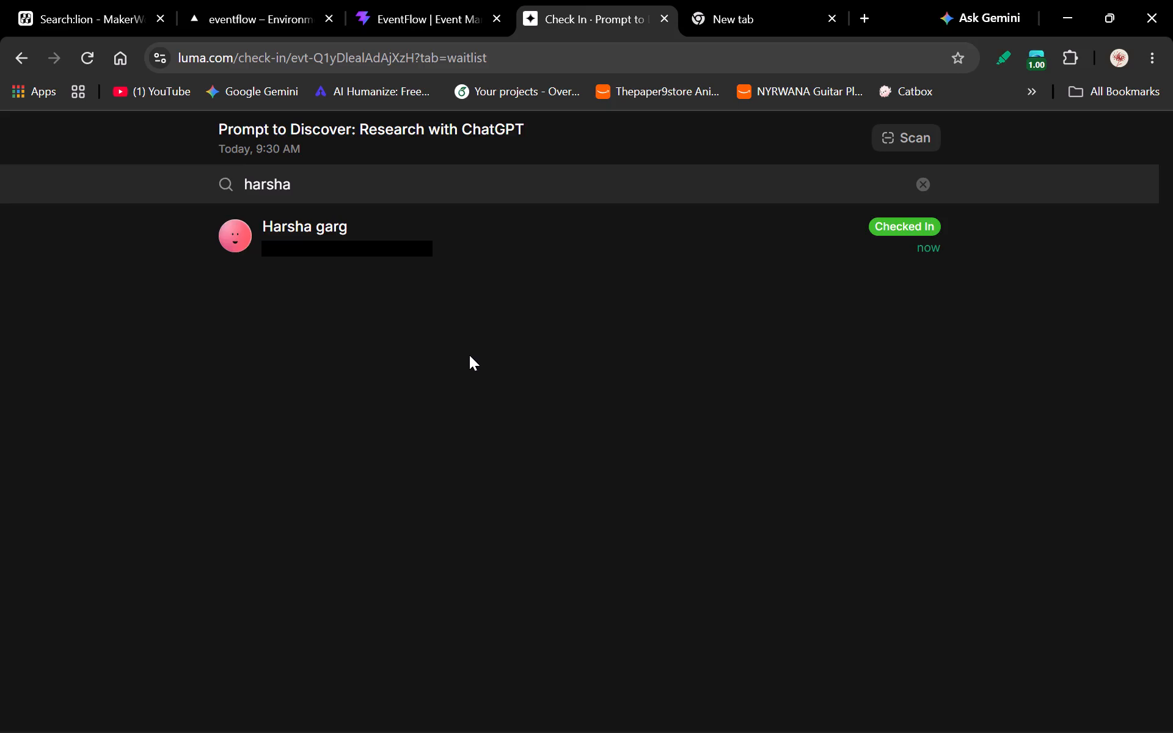
pyautogui.press('BackSpace')
pyautogui.click(517, 183)
pyautogui.press('BackSpace')
pyautogui.press('BackSpace')
pyautogui.press('BackSpace')
pyautogui.press('BackSpace')
pyautogui.press('BackSpace')
pyautogui.press('BackSpace')
pyautogui.press('BackSpace')
pyautogui.press('BackSpace')
pyautogui.press('BackSpace')
pyautogui.press('BackSpace')
pyautogui.press('BackSpace')
pyautogui.press('BackSpace')
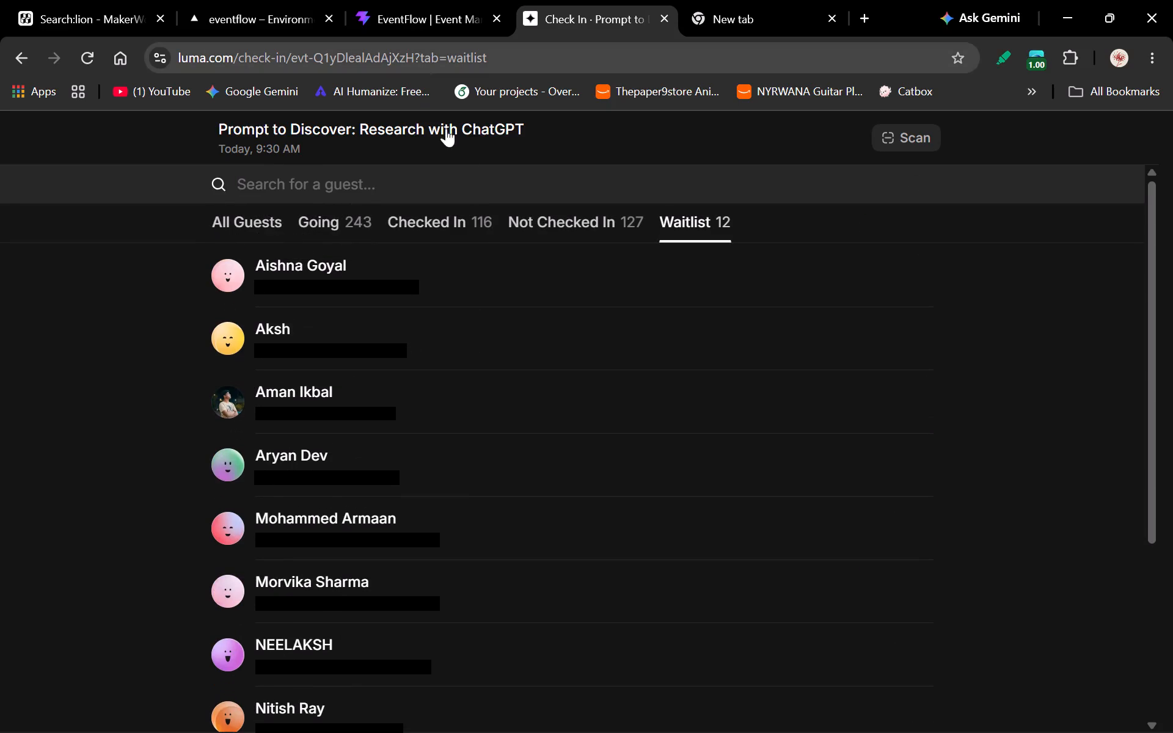
# Show the list of guests who are already checked in.
pyautogui.click(433, 221)
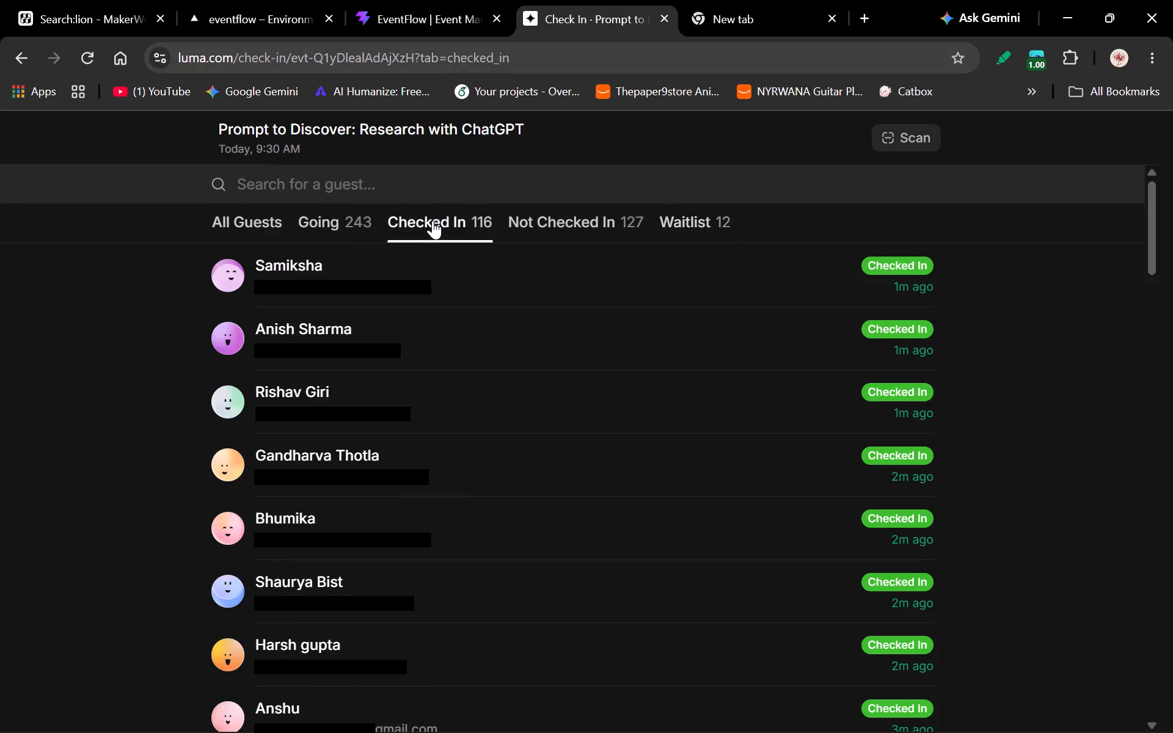
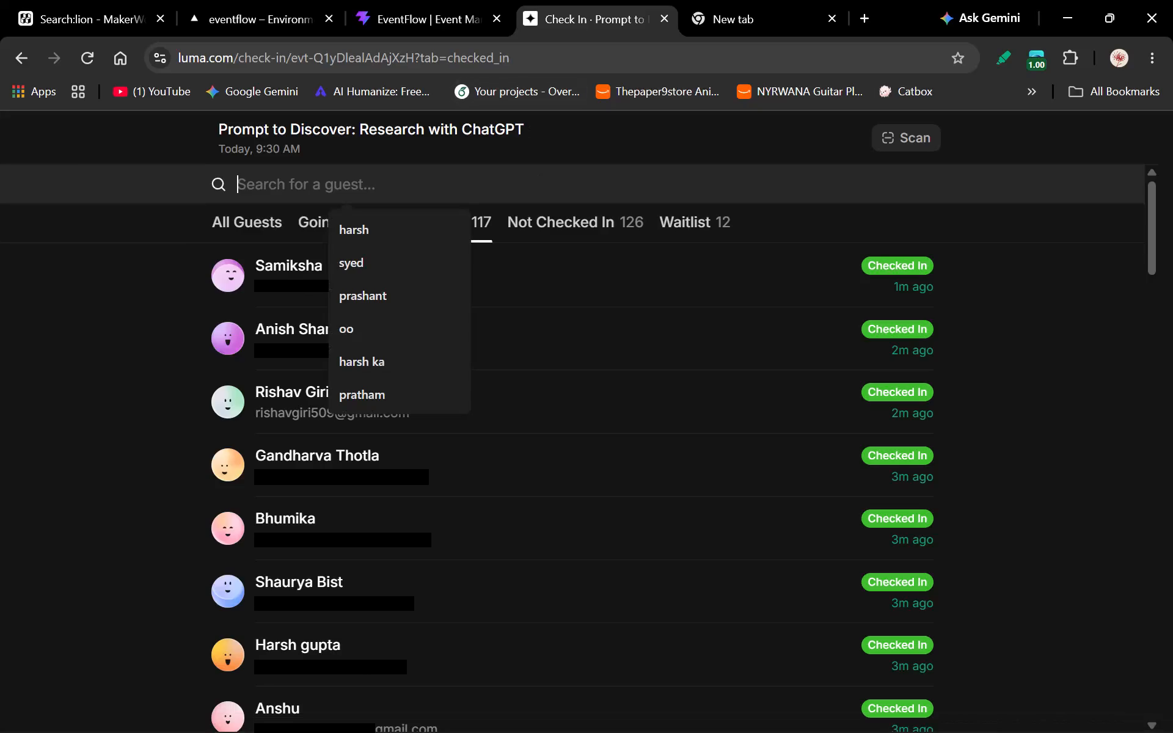
# Search the guests for the arriving attendee's full name, check in the match still marked Going, and clear the search.
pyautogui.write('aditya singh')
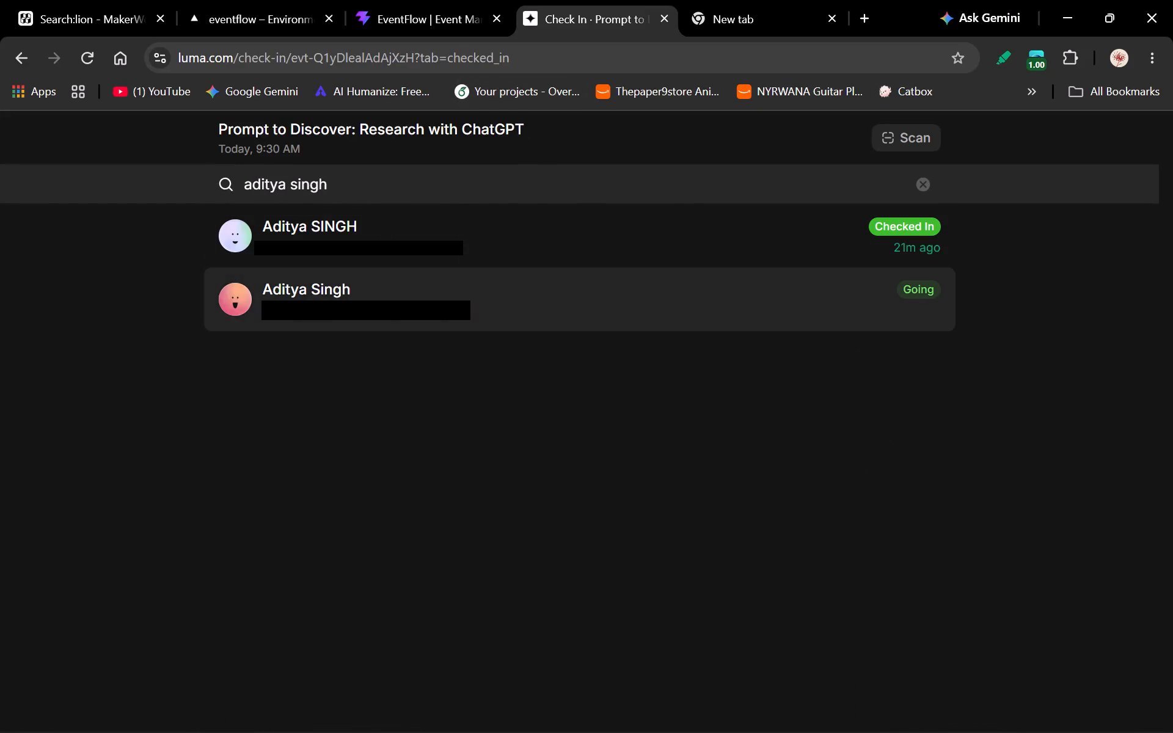
pyautogui.click(343, 299)
pyautogui.click(503, 561)
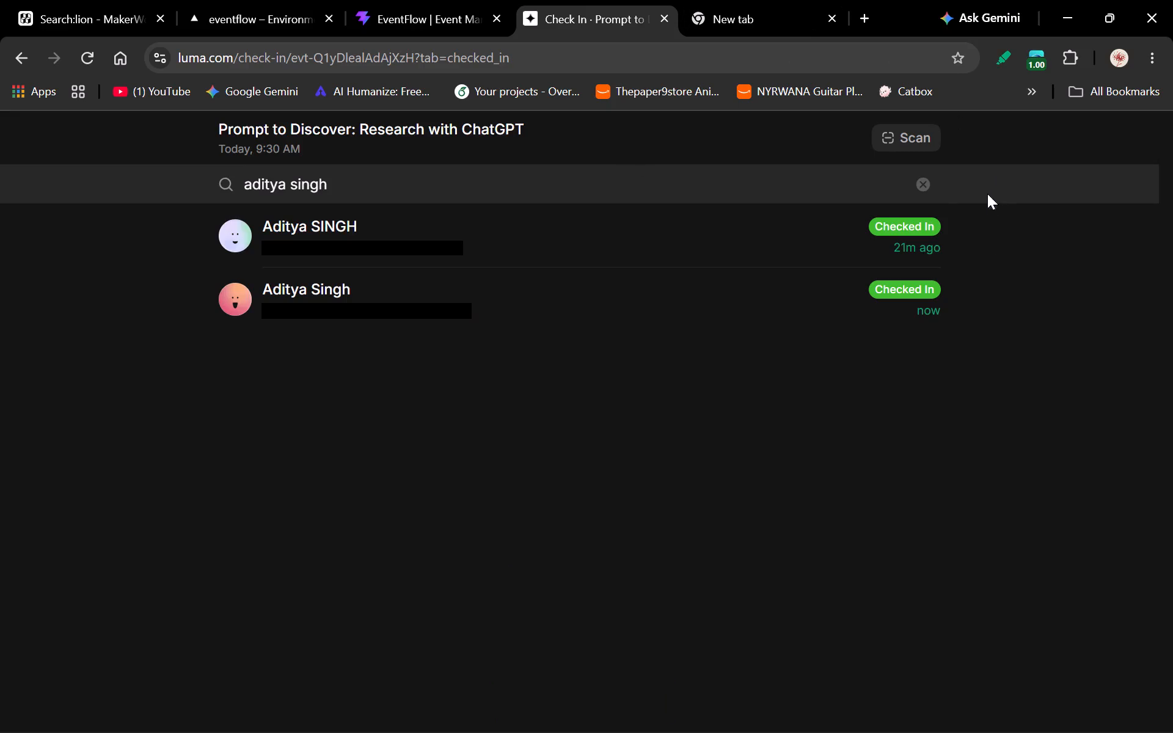
pyautogui.click(916, 187)
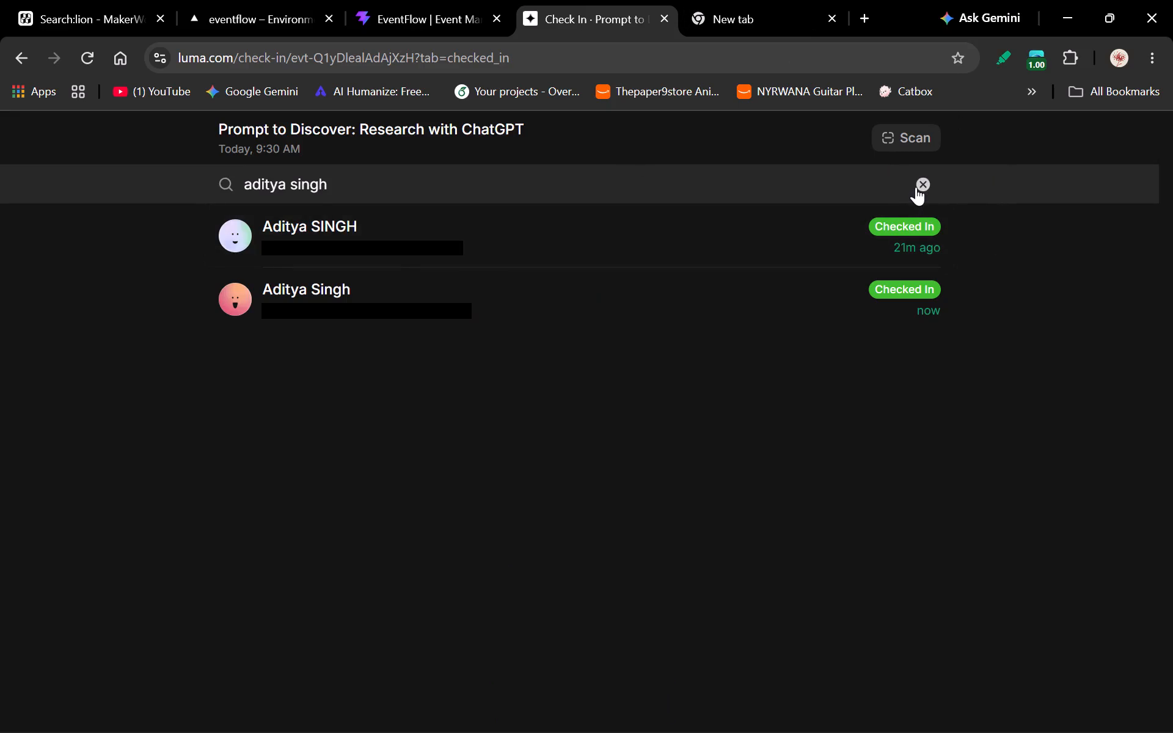
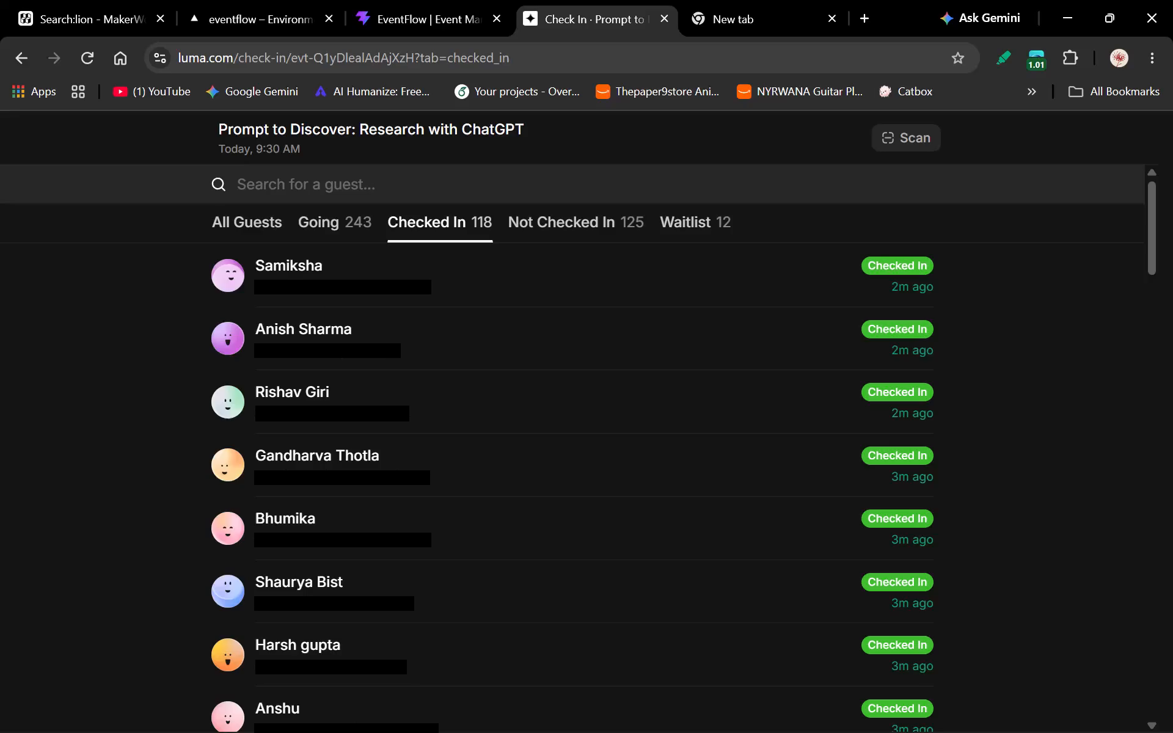
# Search the guests for "ran", check in the match still marked Going, and clear the search.
pyautogui.click(917, 198)
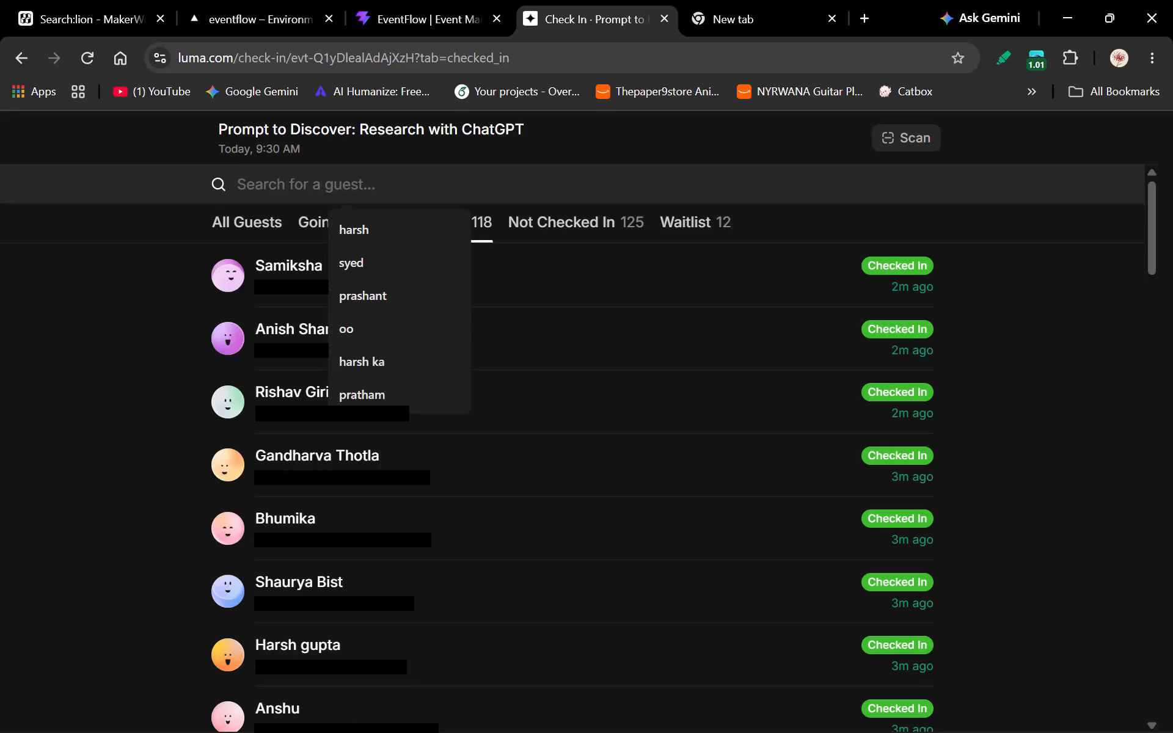
pyautogui.press('r')
pyautogui.write('an')
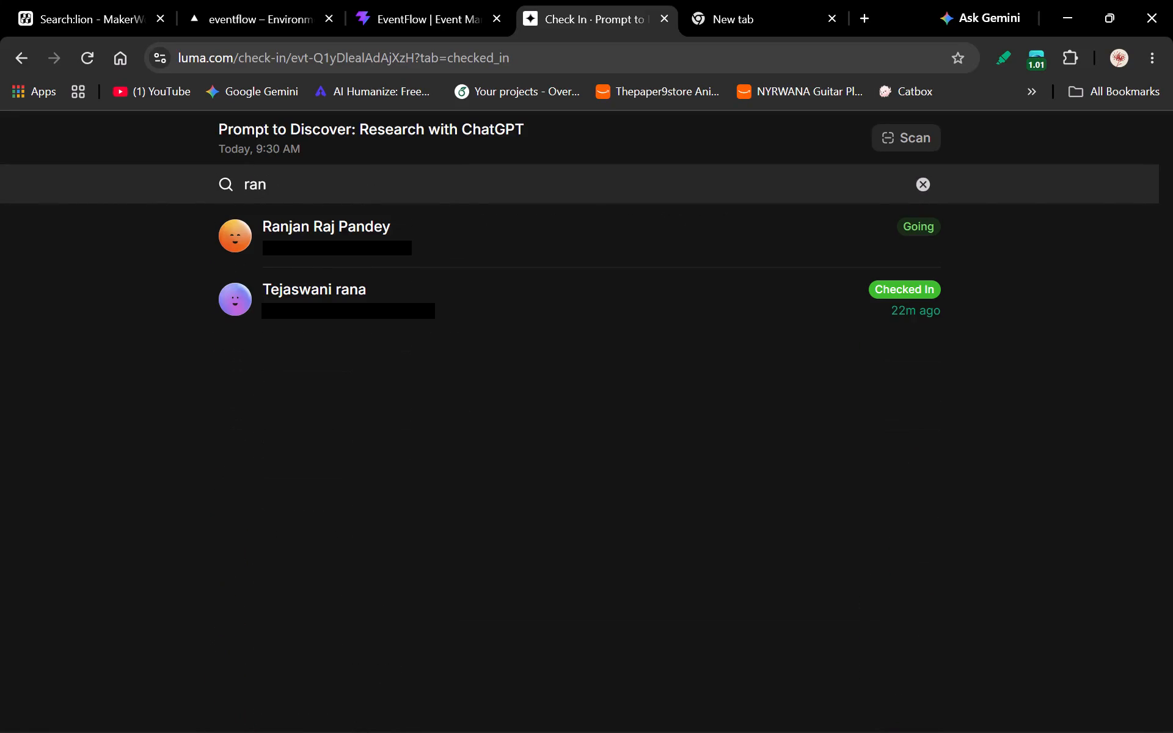
pyautogui.click(637, 229)
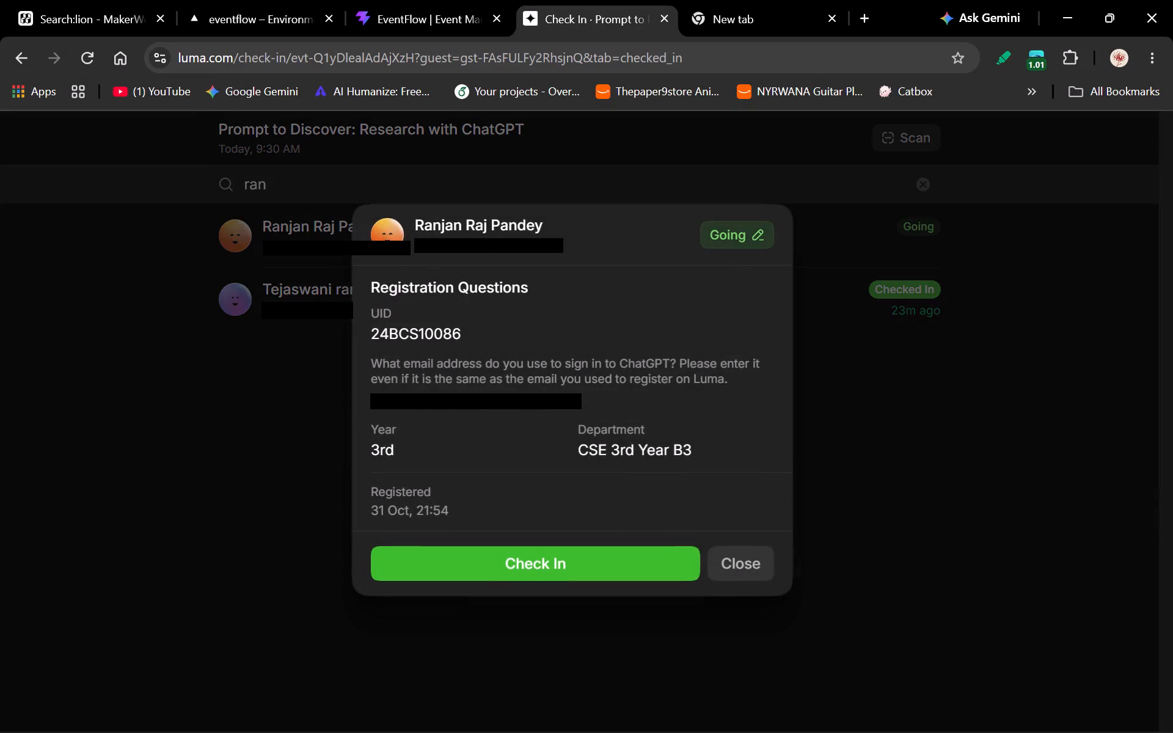
pyautogui.click(561, 563)
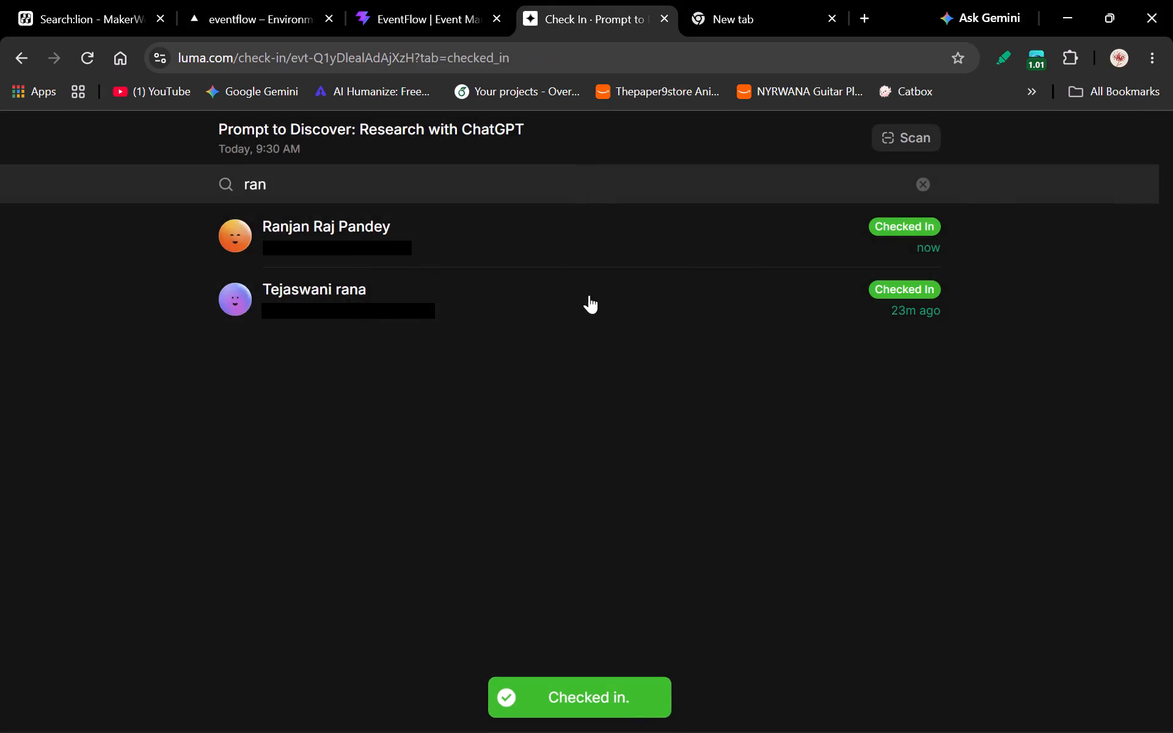
pyautogui.doubleClick(345, 178)
pyautogui.press('BackSpace')
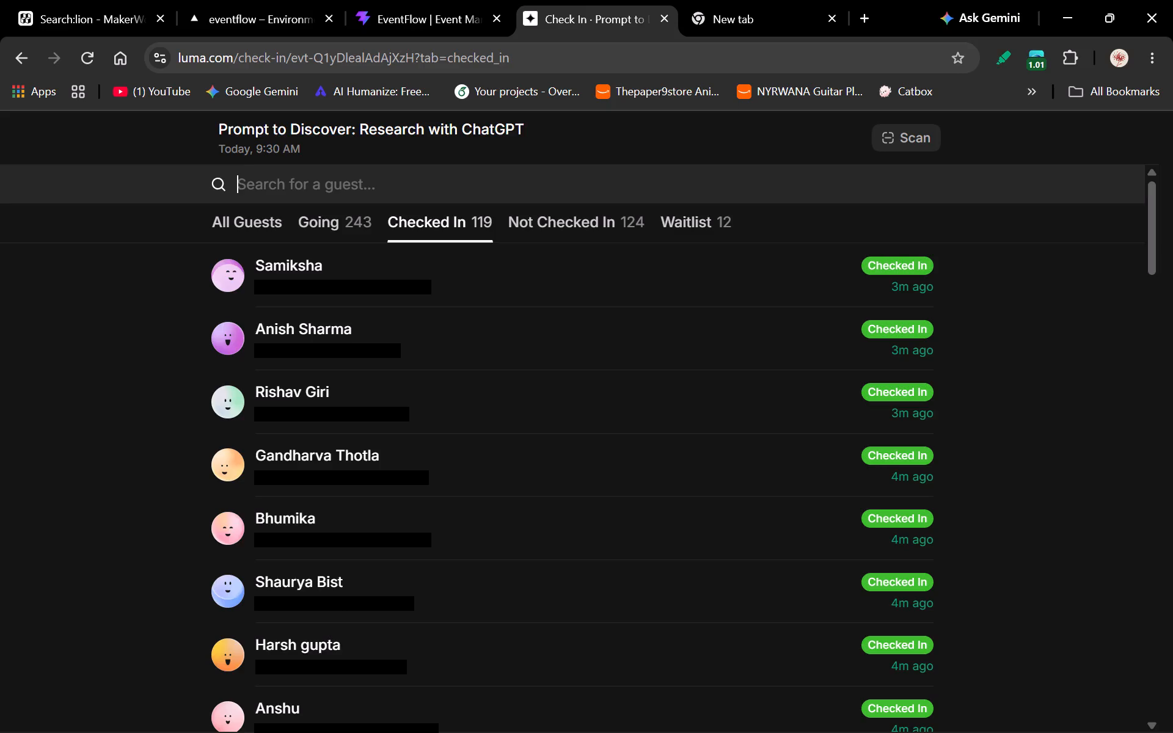
# Search the guests for "ranj" and open the registration details of the attendee just checked in.
pyautogui.write('raj')
pyautogui.press('BackSpace')
pyautogui.write('nj')
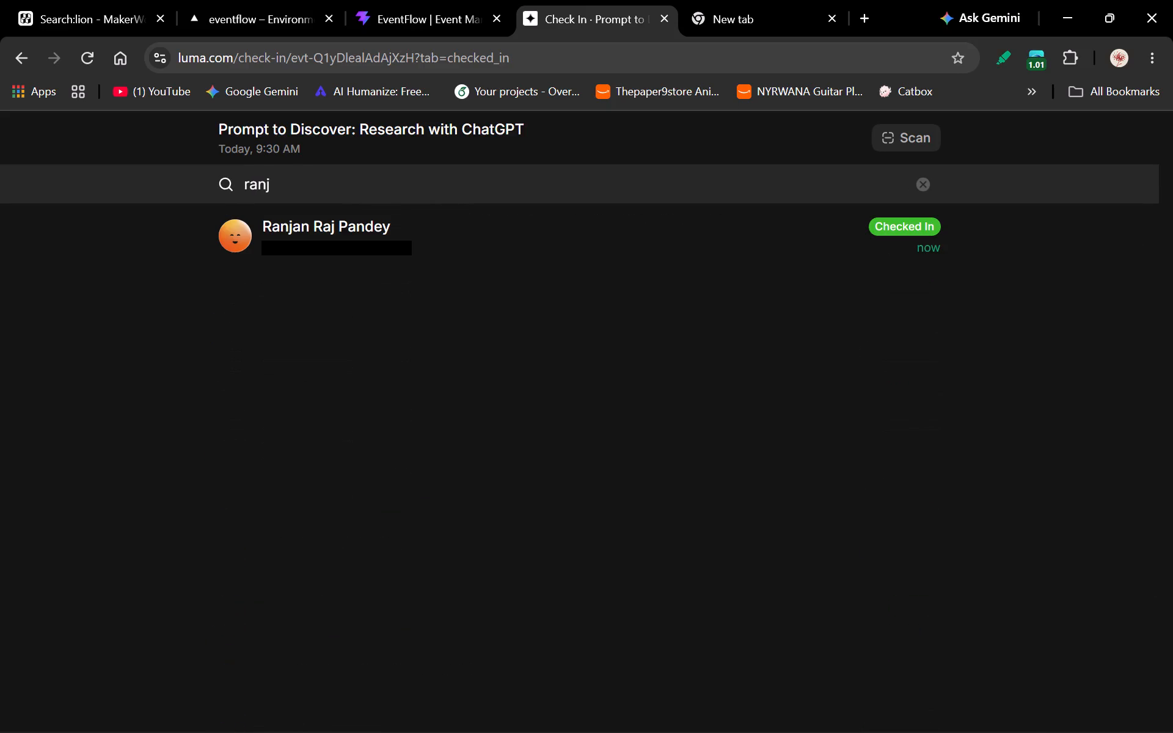
pyautogui.click(365, 219)
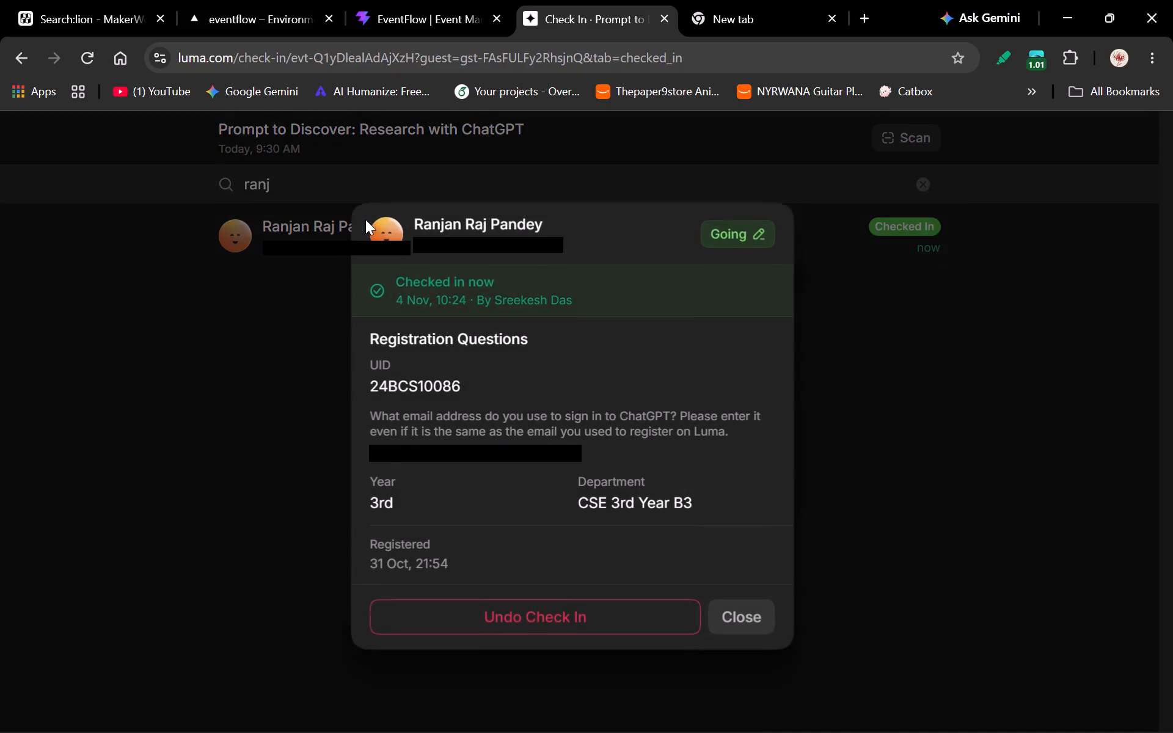